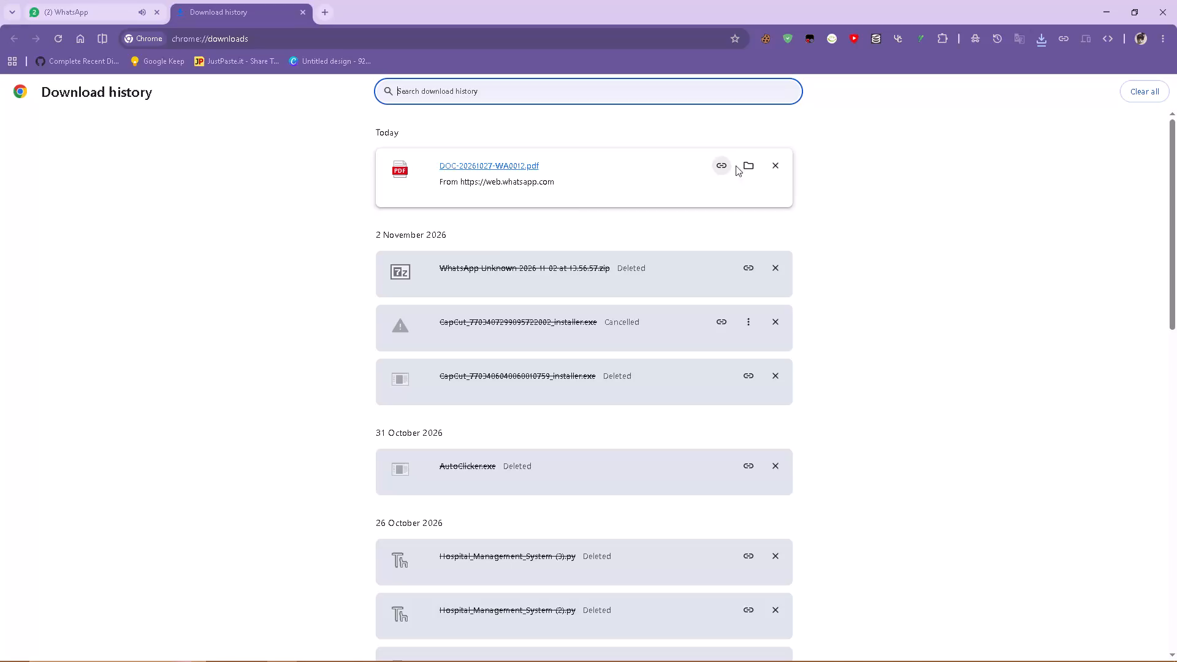
Locate the downloaded DOC-20261027-WA0012 PDF in its folder and open it with Word, without making Word the default.
left_click(740, 165)
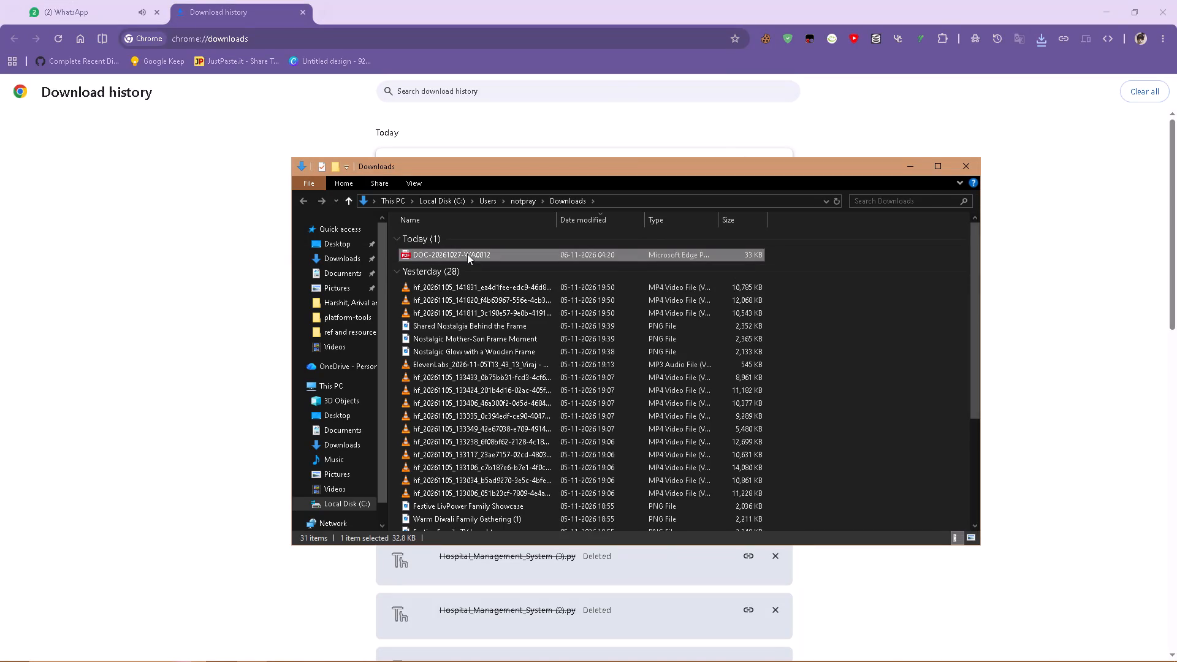
right_click(512, 251)
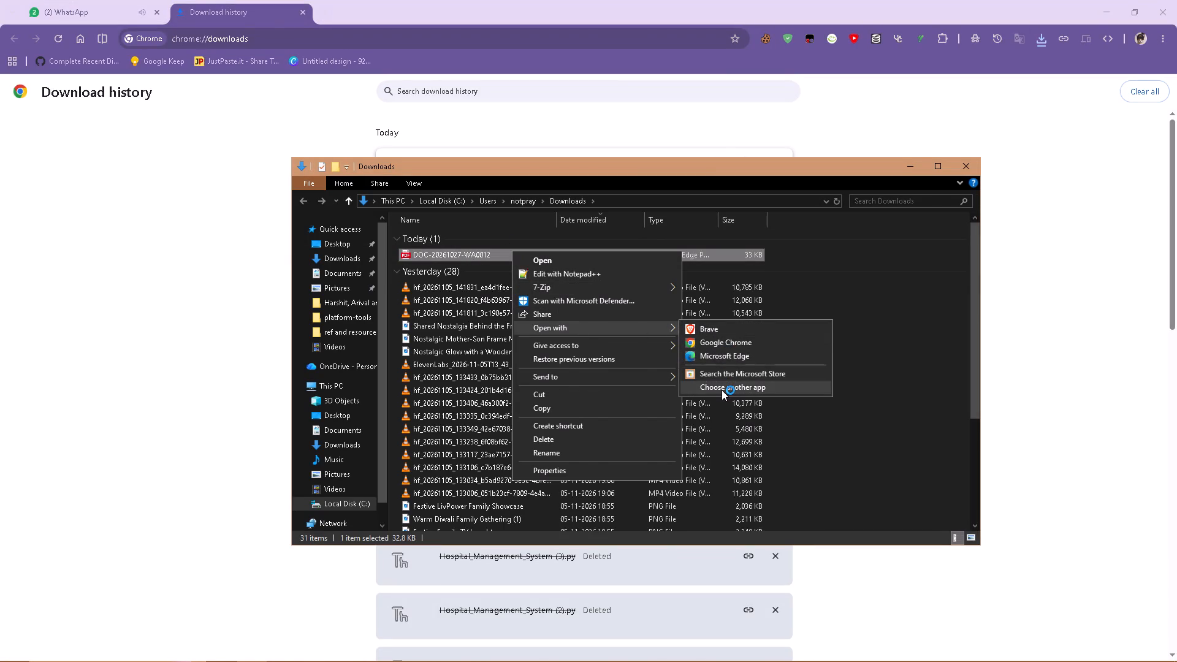
left_click(722, 390)
scroll(547, 322, "down", 5)
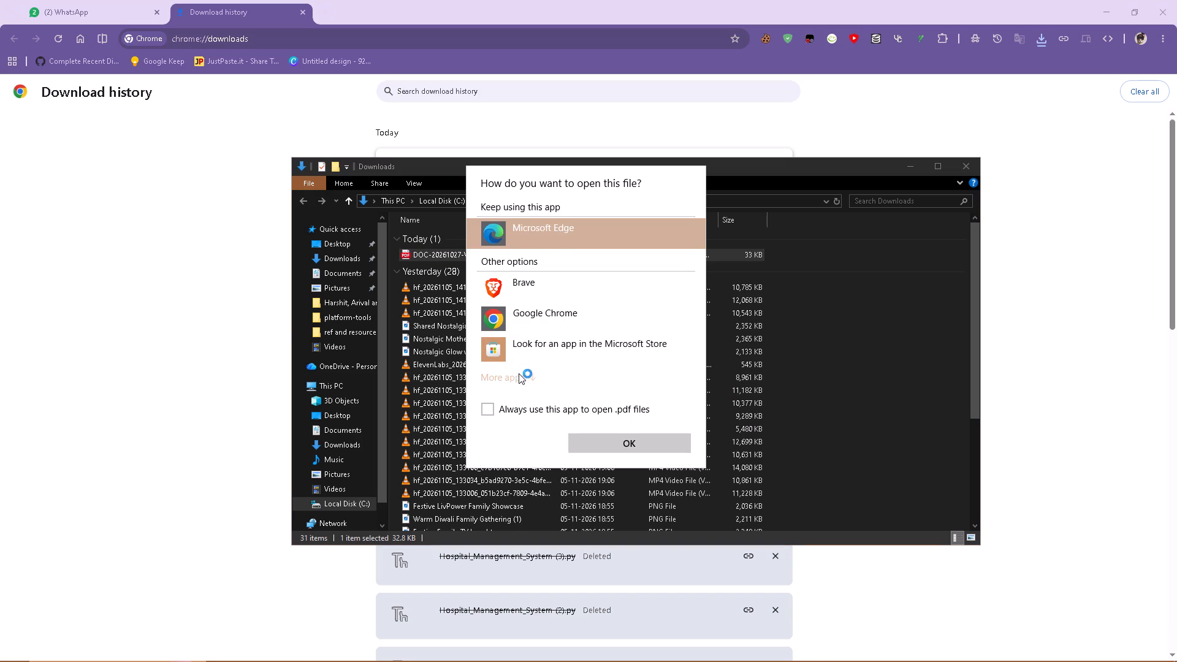
left_click(519, 373)
scroll(569, 340, "down", 7)
left_click(577, 367)
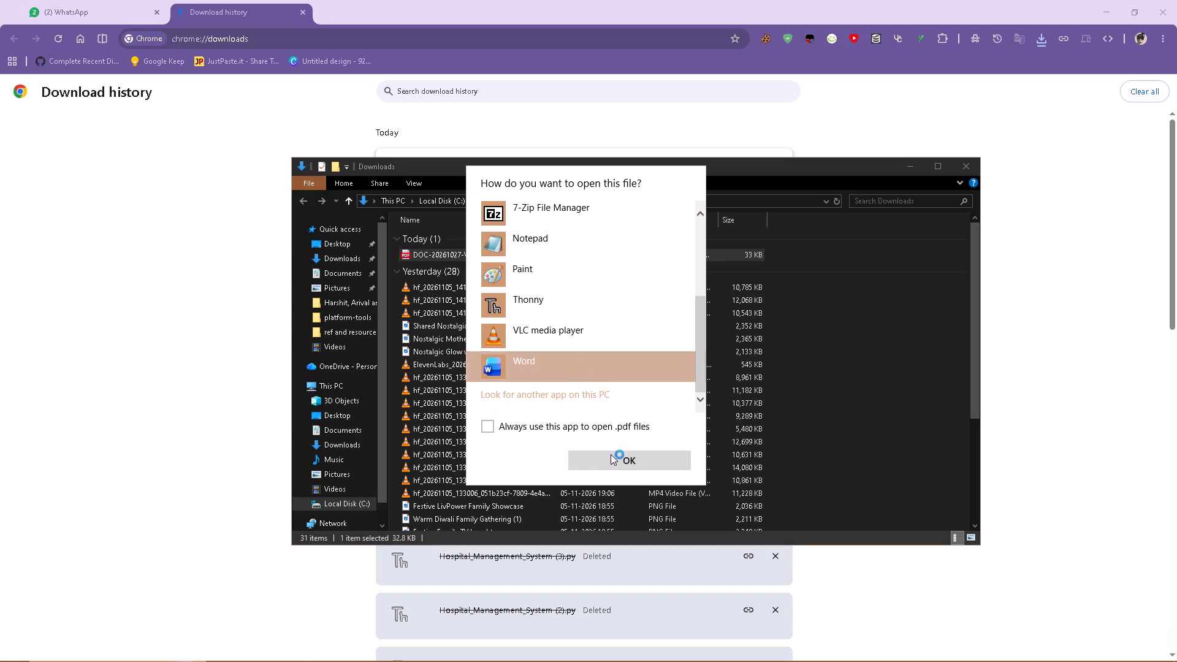
left_click(611, 454)
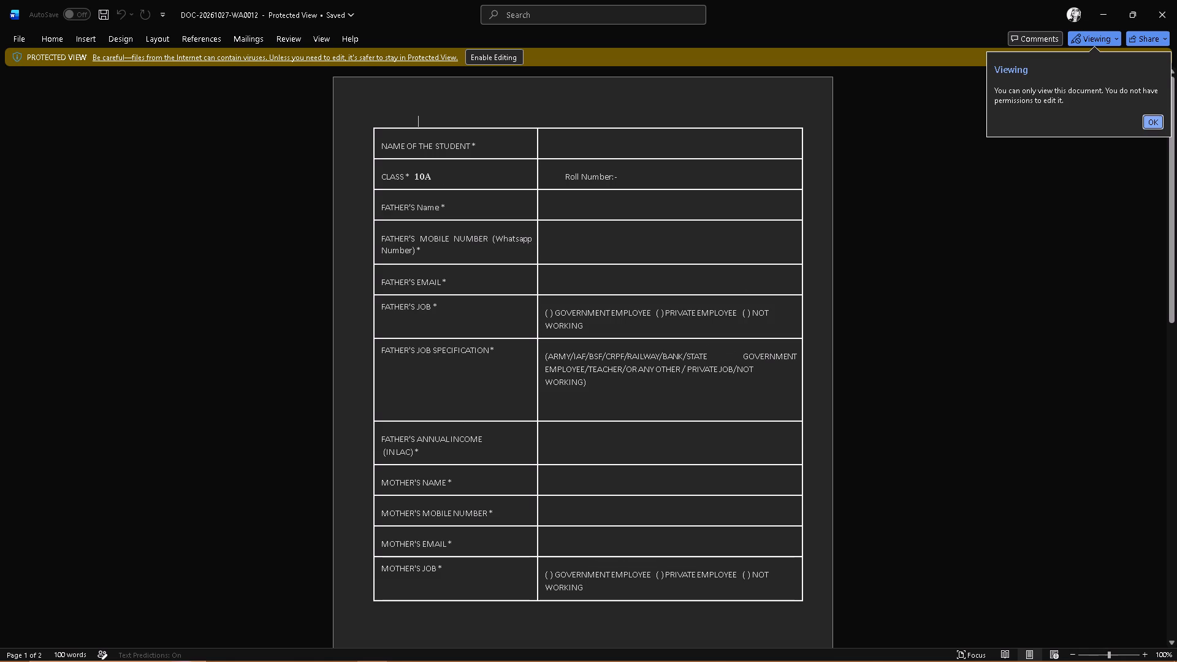
Dismiss the view-only notice and enable editing for the protected document.
left_click(1154, 121)
left_click(485, 55)
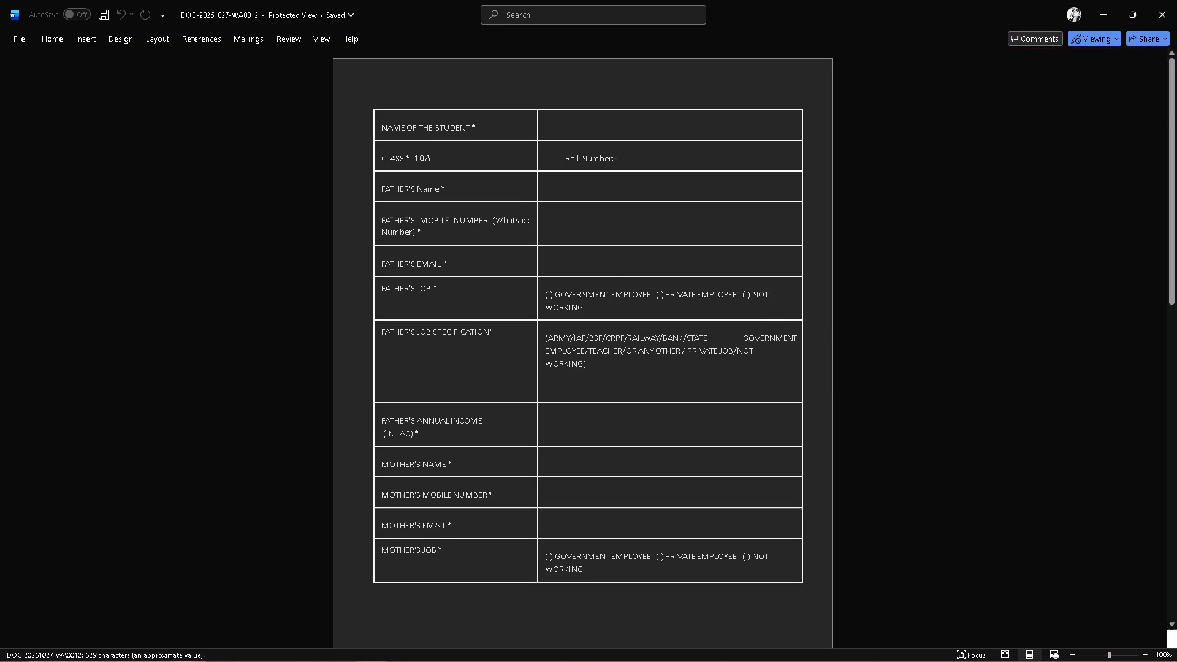
Enter the student's full name in the empty cell of the NAME OF THE STUDENT row.
left_click(579, 127)
left_click(364, 181)
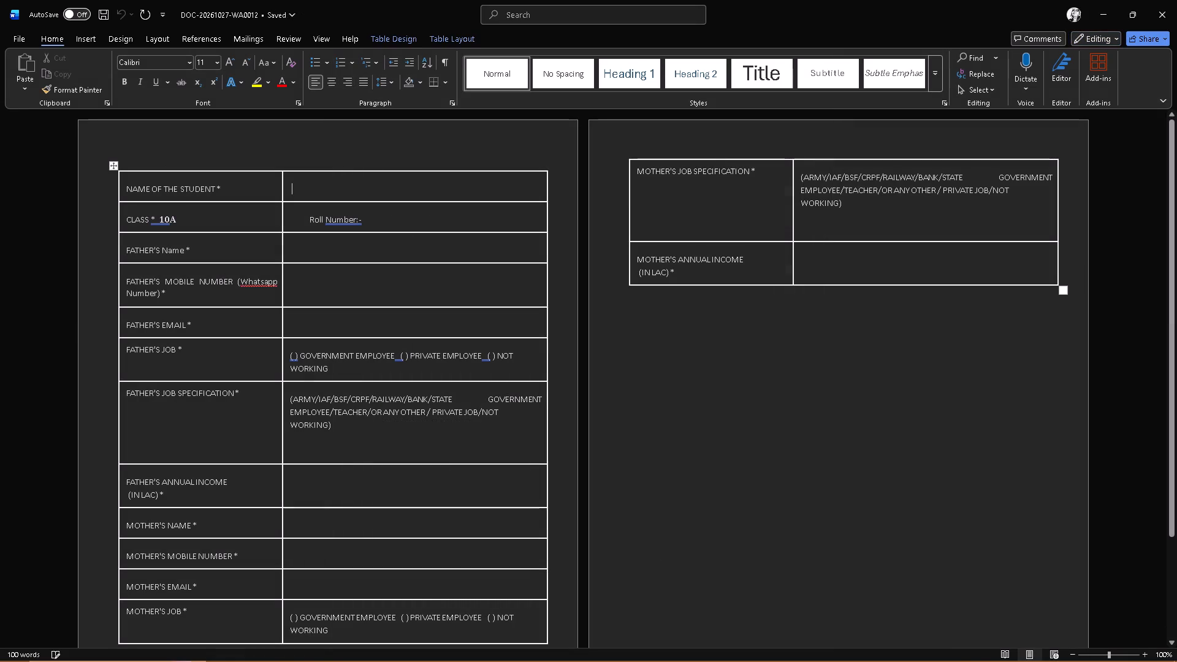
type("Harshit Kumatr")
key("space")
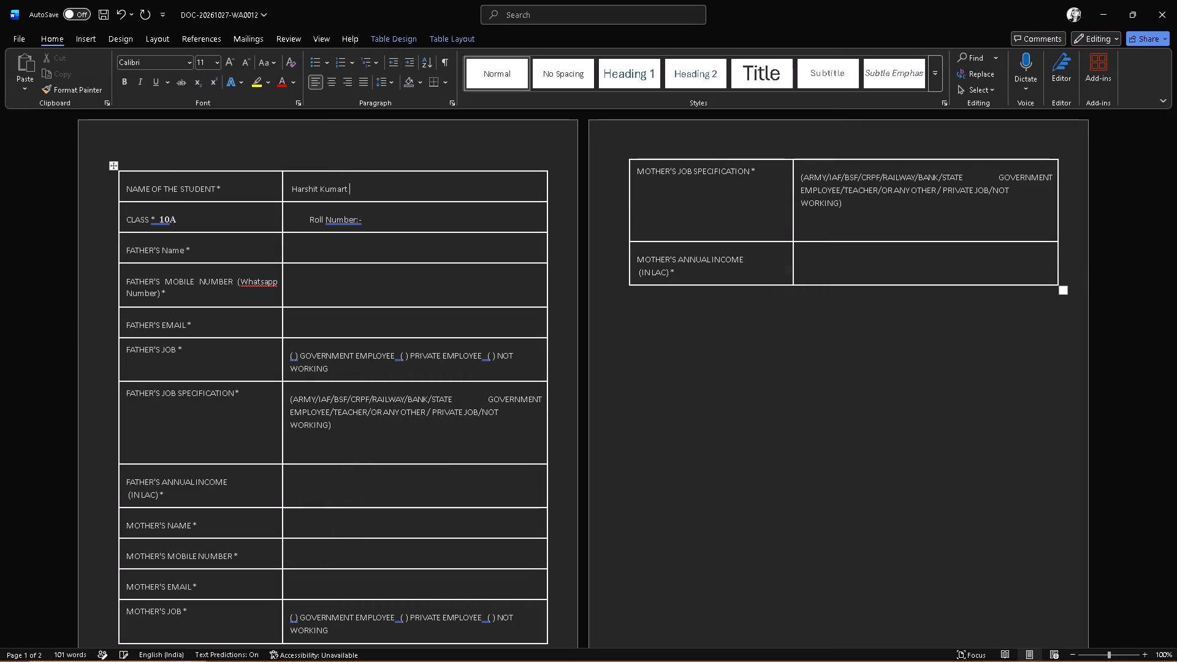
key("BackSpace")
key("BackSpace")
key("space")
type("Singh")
Make the entered student name bold.
left_click_drag(291, 191, 412, 191)
left_click(124, 83)
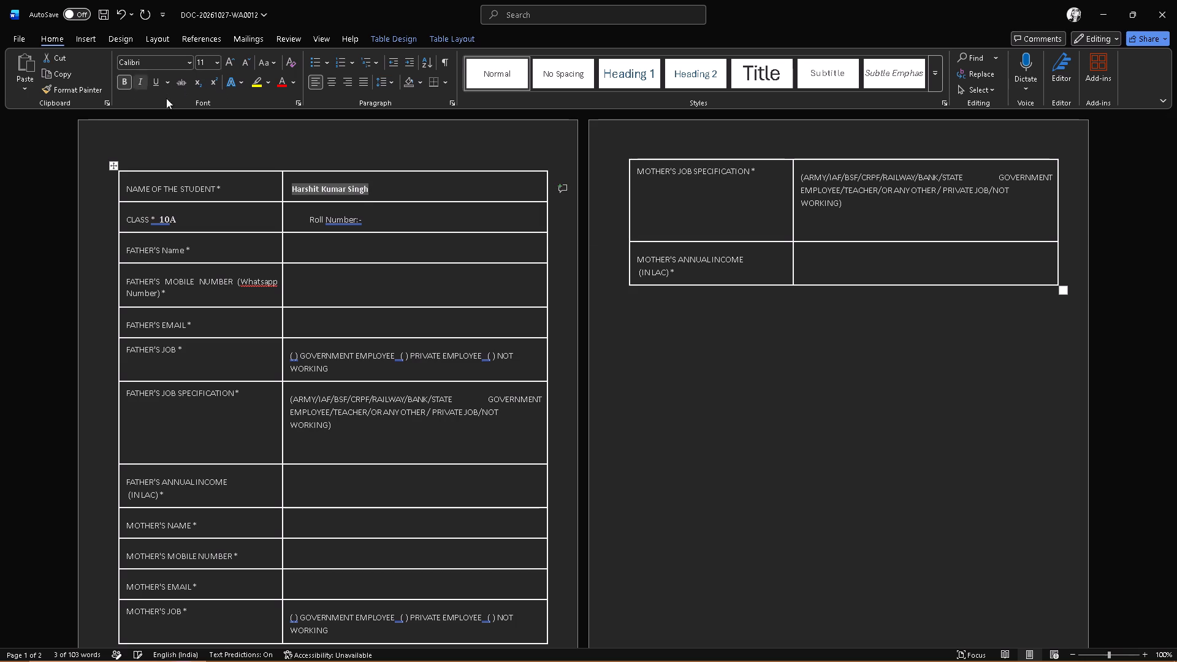
Replace the class value in the CLASS row with 12TH C.
left_click(171, 217)
double_click(208, 218)
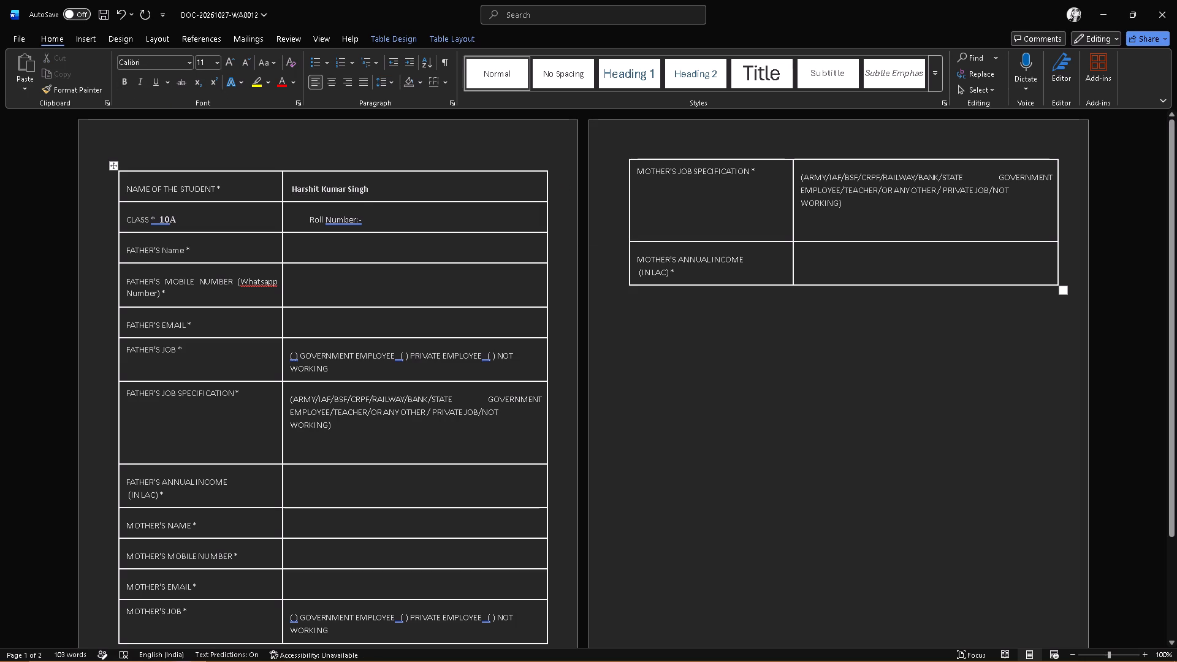
key("BackSpace")
key("BackSpace")
key("BackSpace")
key("BackSpace")
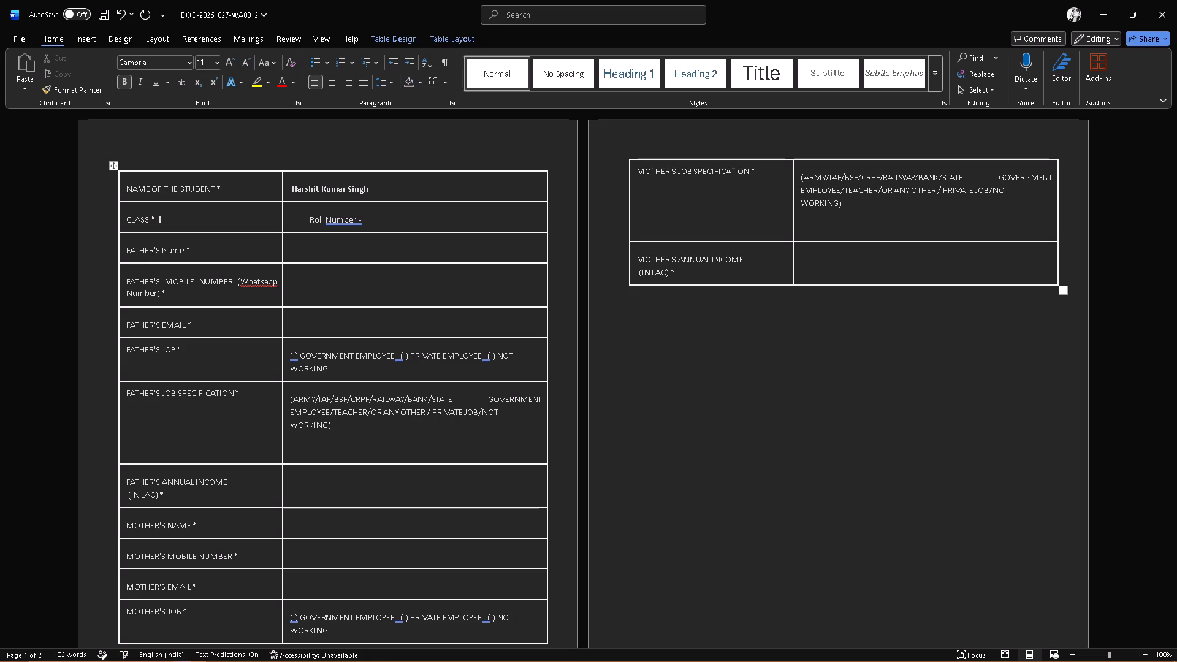
key("BackSpace")
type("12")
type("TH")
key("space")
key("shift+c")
Add 15 after the Roll Number label in the CLASS row and make the number bold.
left_click(403, 203)
left_click(360, 227)
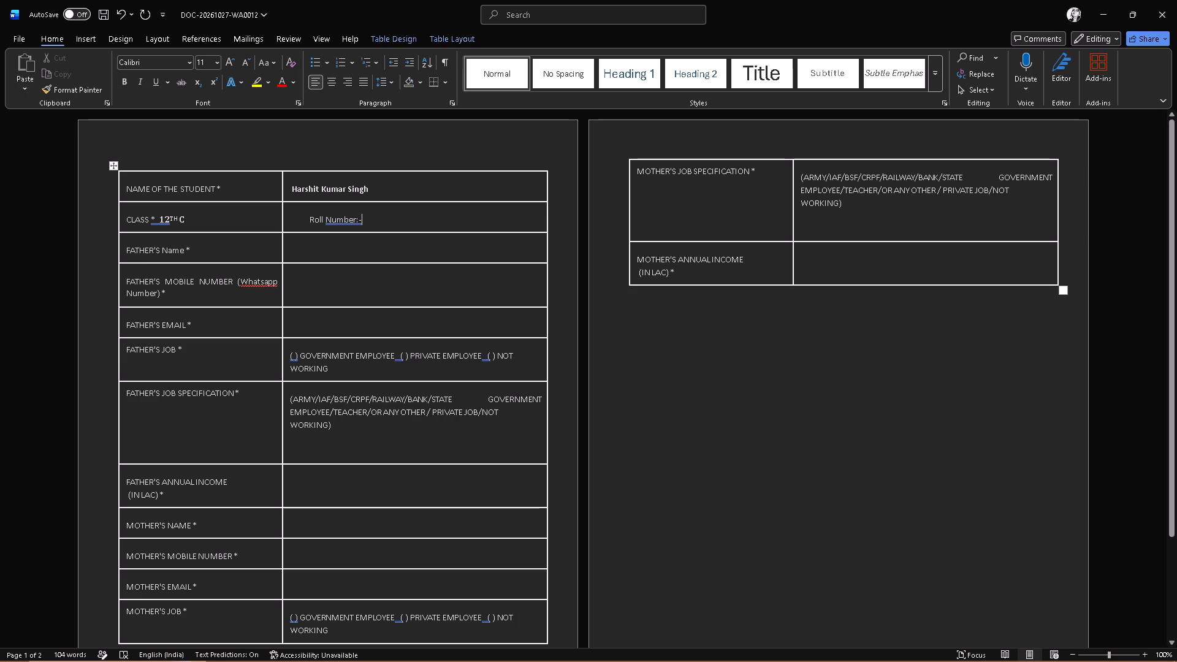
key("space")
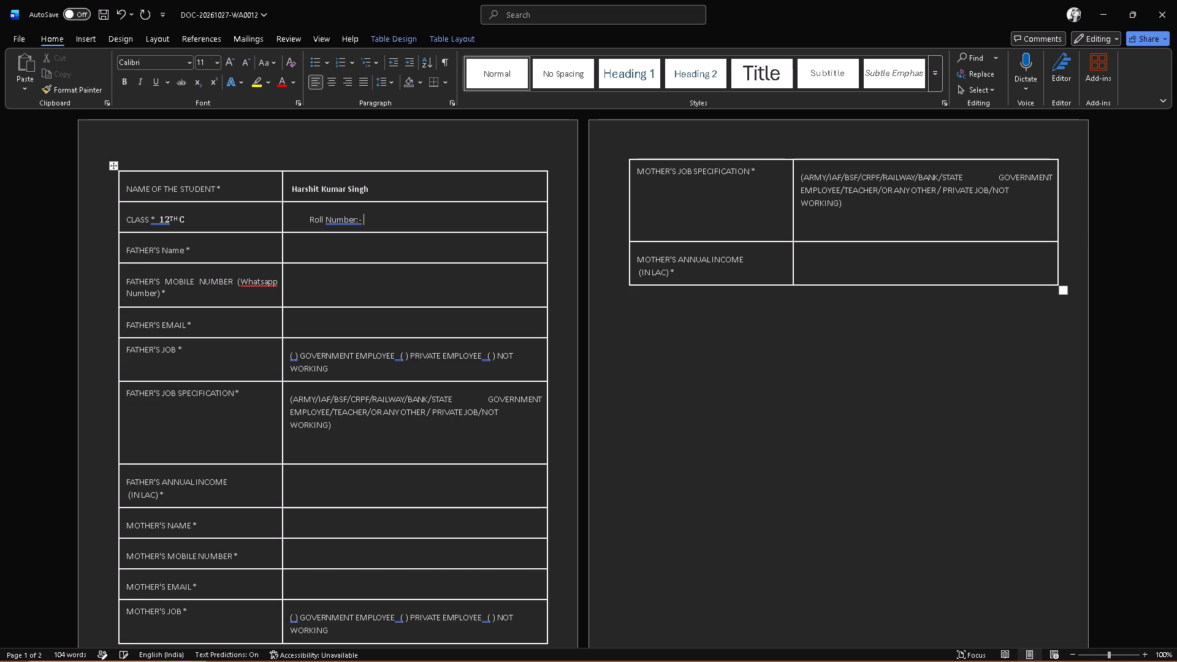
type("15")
double_click(367, 218)
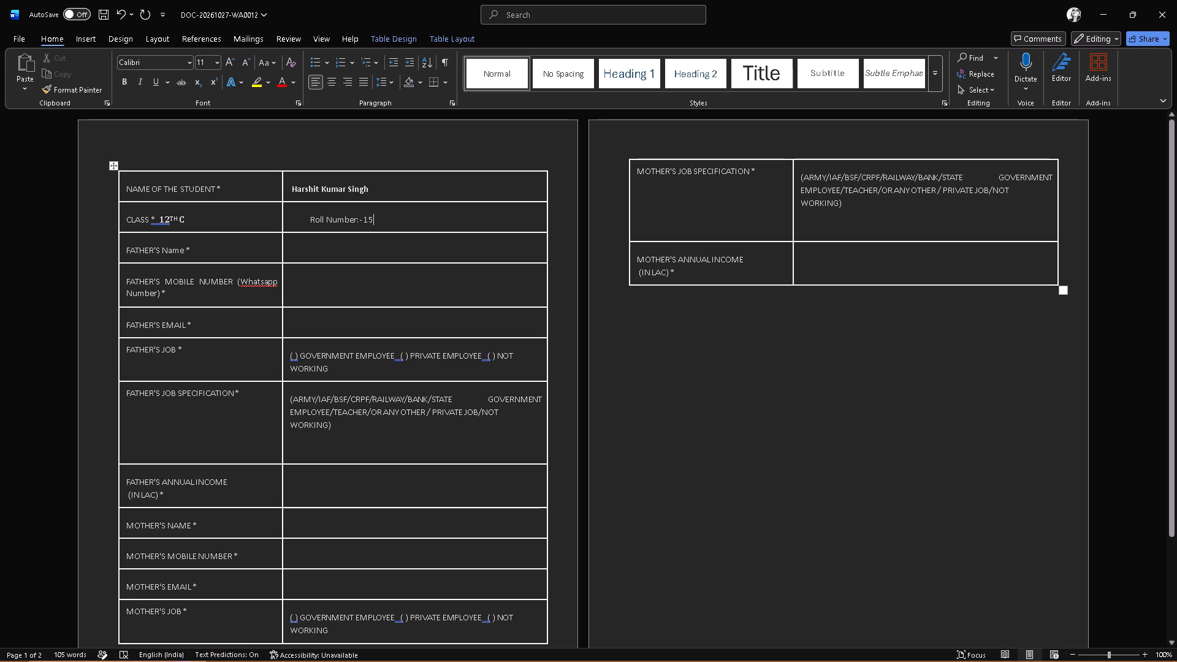
left_click(116, 85)
left_click(120, 85)
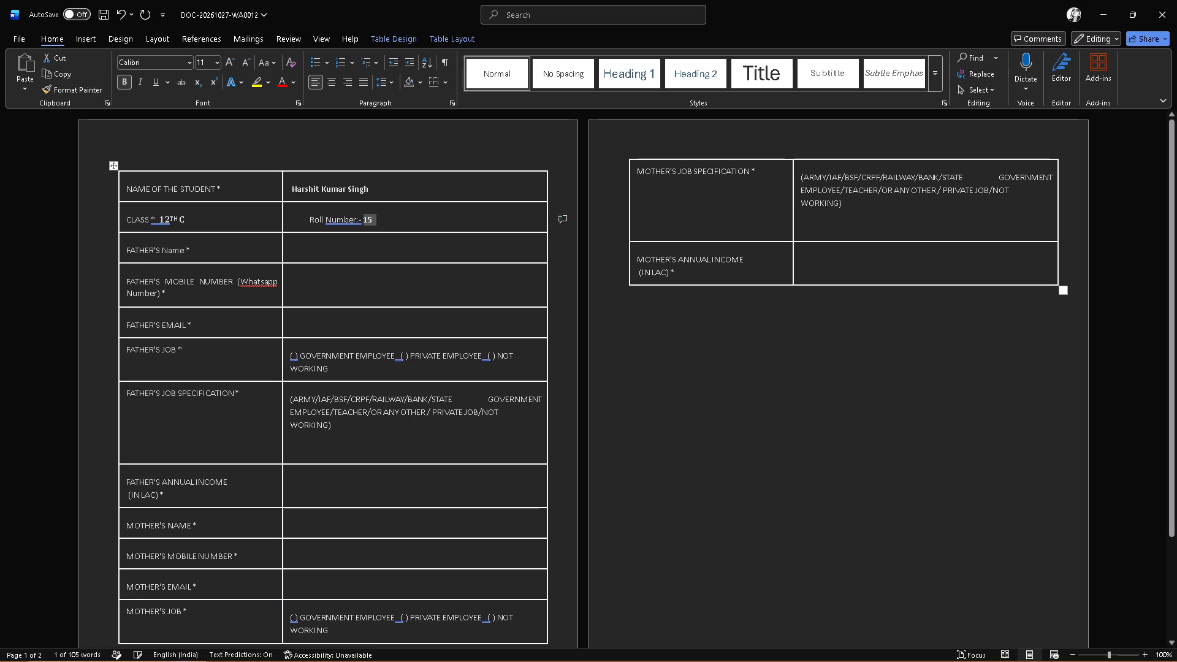
Enter the father's full name, preceded by Mr., in the FATHER'S Name row and make it bold.
left_click(378, 260)
left_click(217, 239)
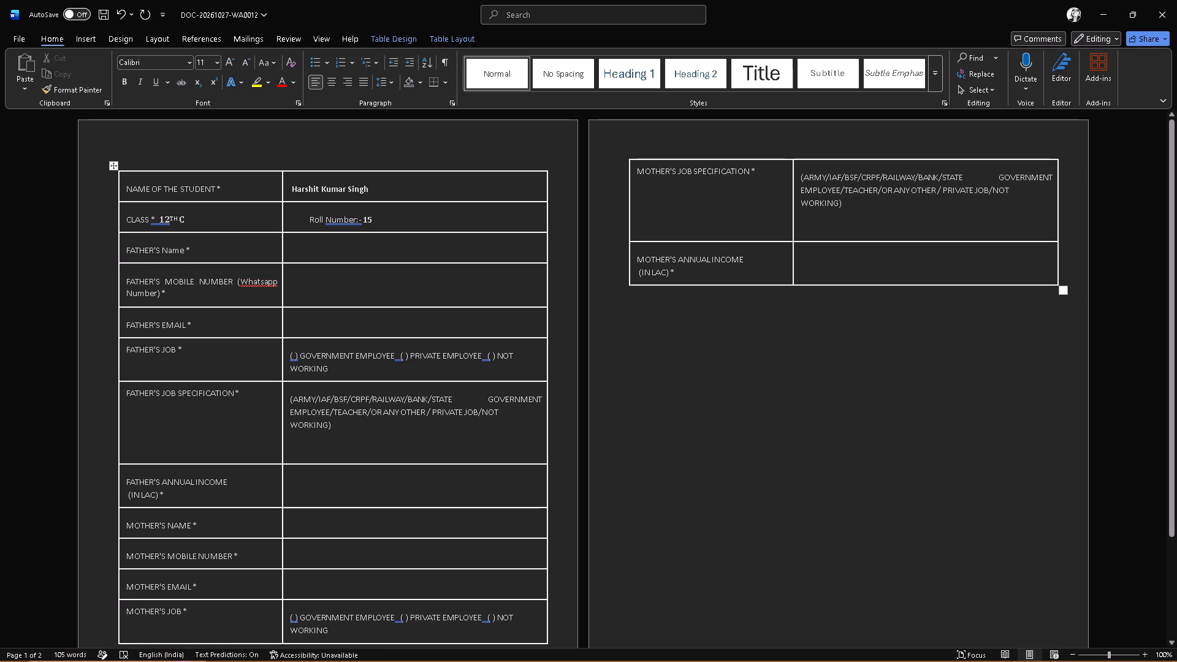
left_click(374, 255)
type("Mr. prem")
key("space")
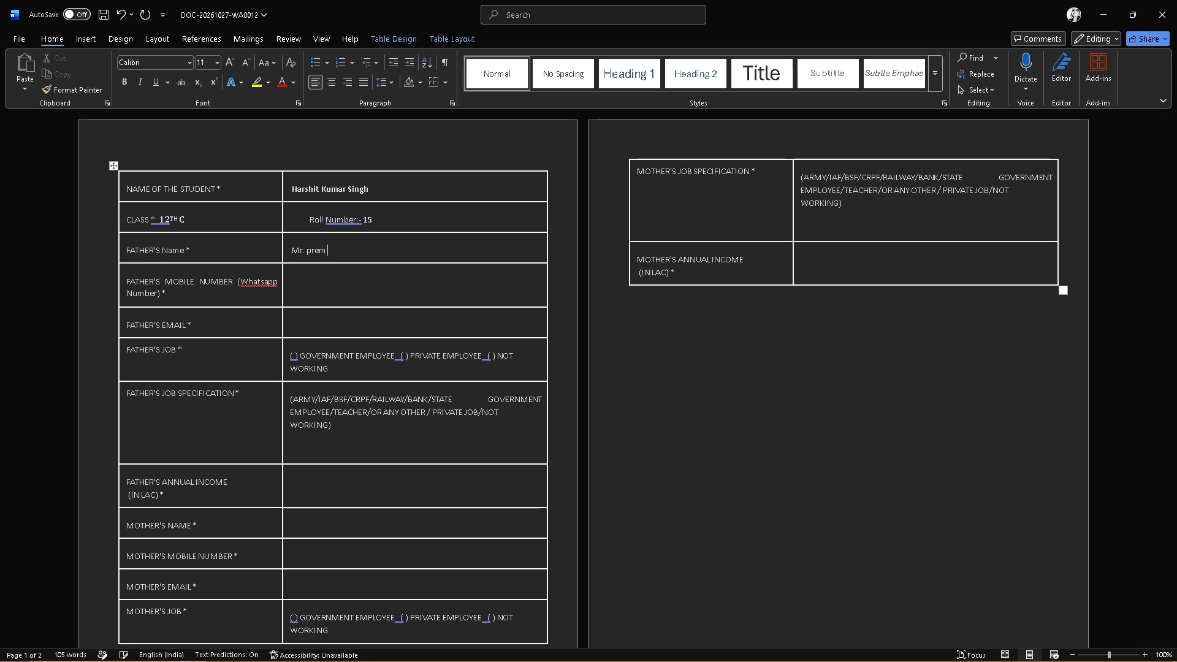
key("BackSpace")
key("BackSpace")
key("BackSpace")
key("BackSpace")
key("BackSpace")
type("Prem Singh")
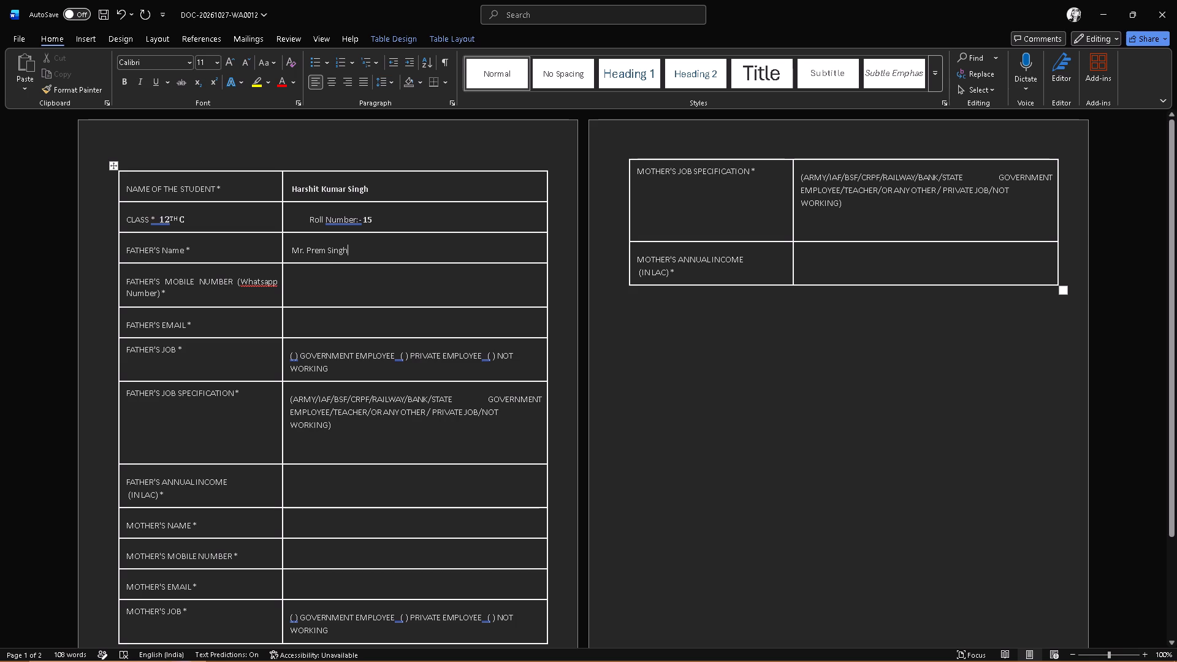
left_click_drag(292, 249, 389, 247)
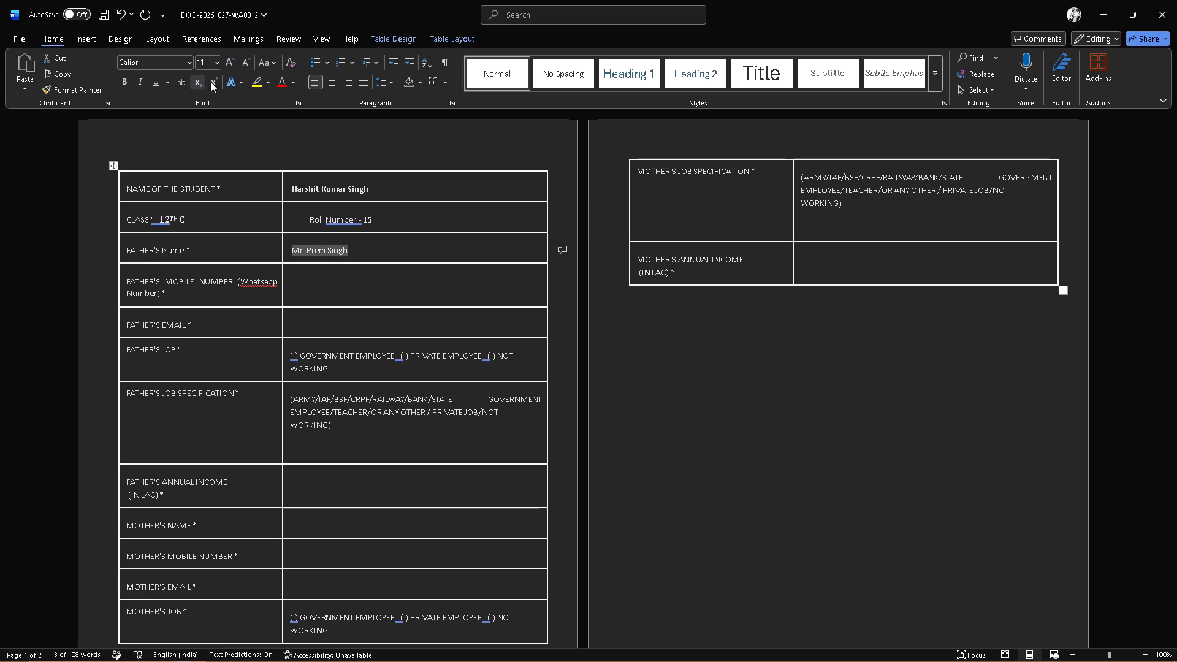
left_click(119, 80)
Enter the father's mobile number in the empty cell of the FATHER'S MOBILE NUMBER row.
left_click(320, 303)
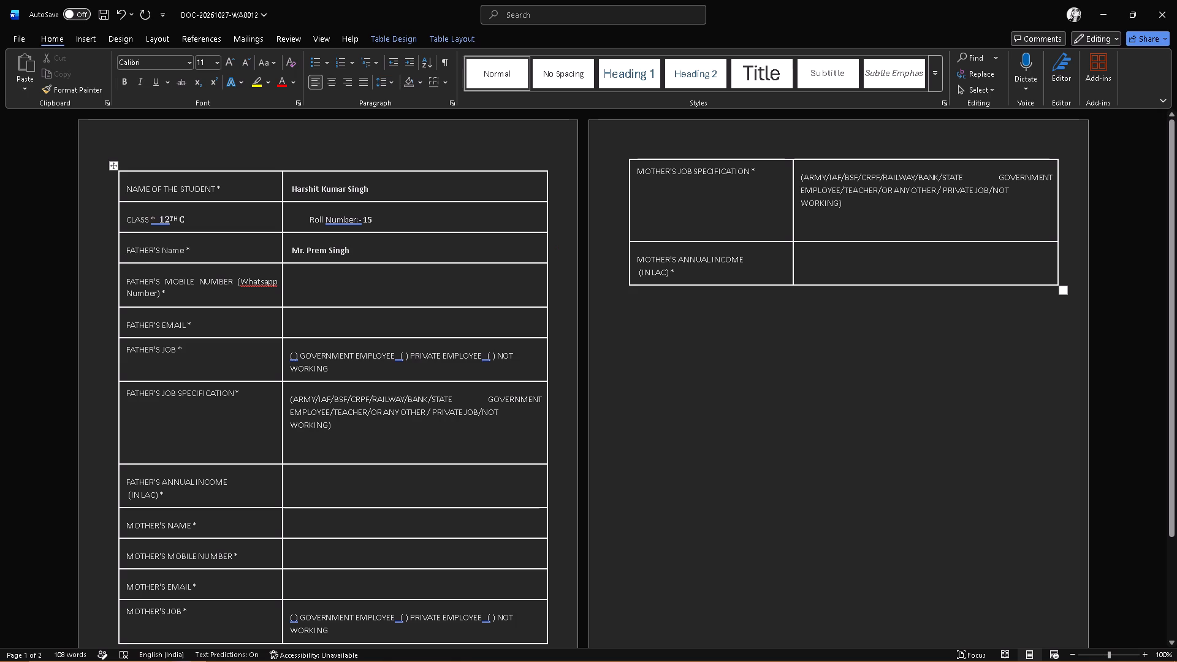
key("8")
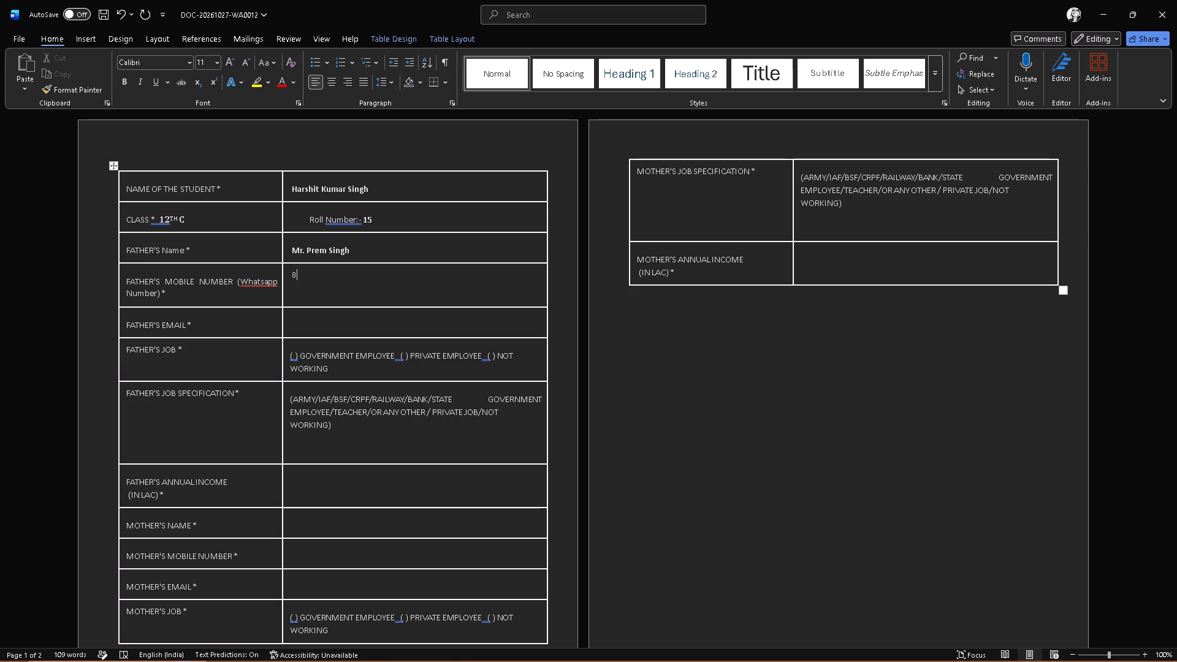
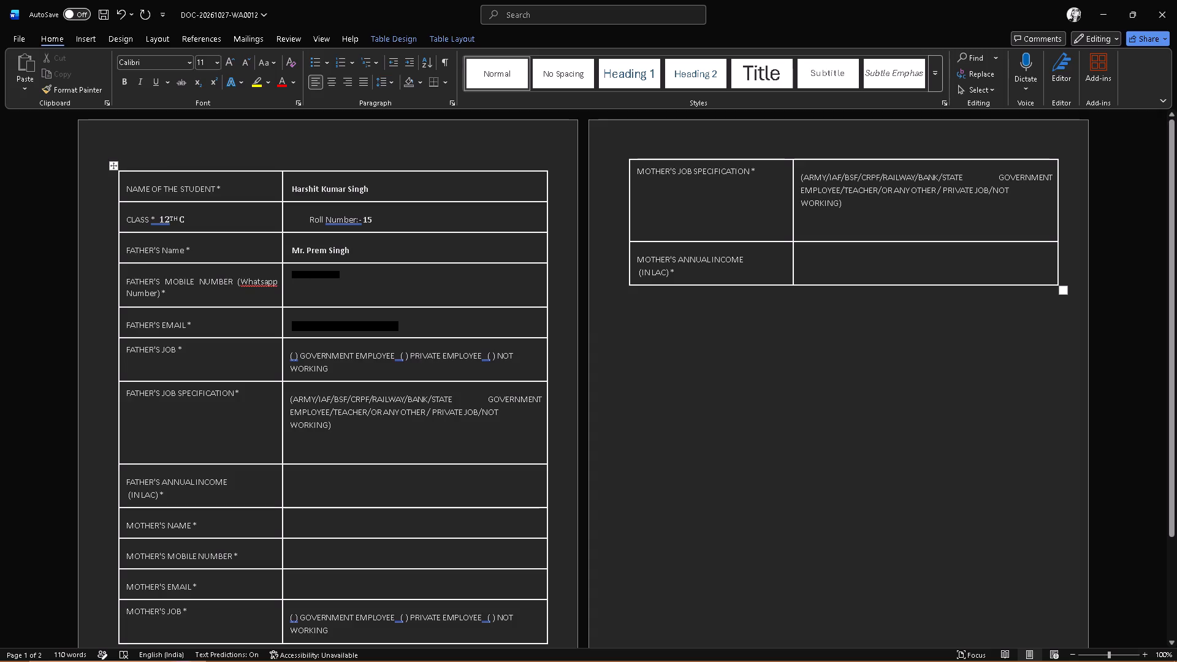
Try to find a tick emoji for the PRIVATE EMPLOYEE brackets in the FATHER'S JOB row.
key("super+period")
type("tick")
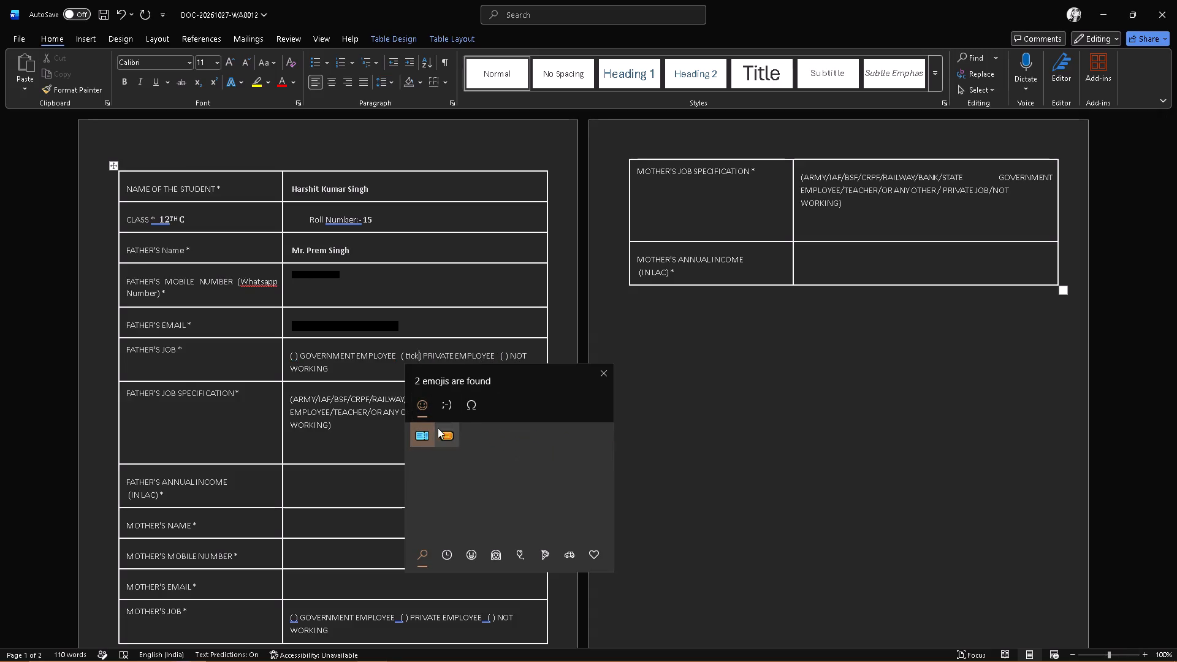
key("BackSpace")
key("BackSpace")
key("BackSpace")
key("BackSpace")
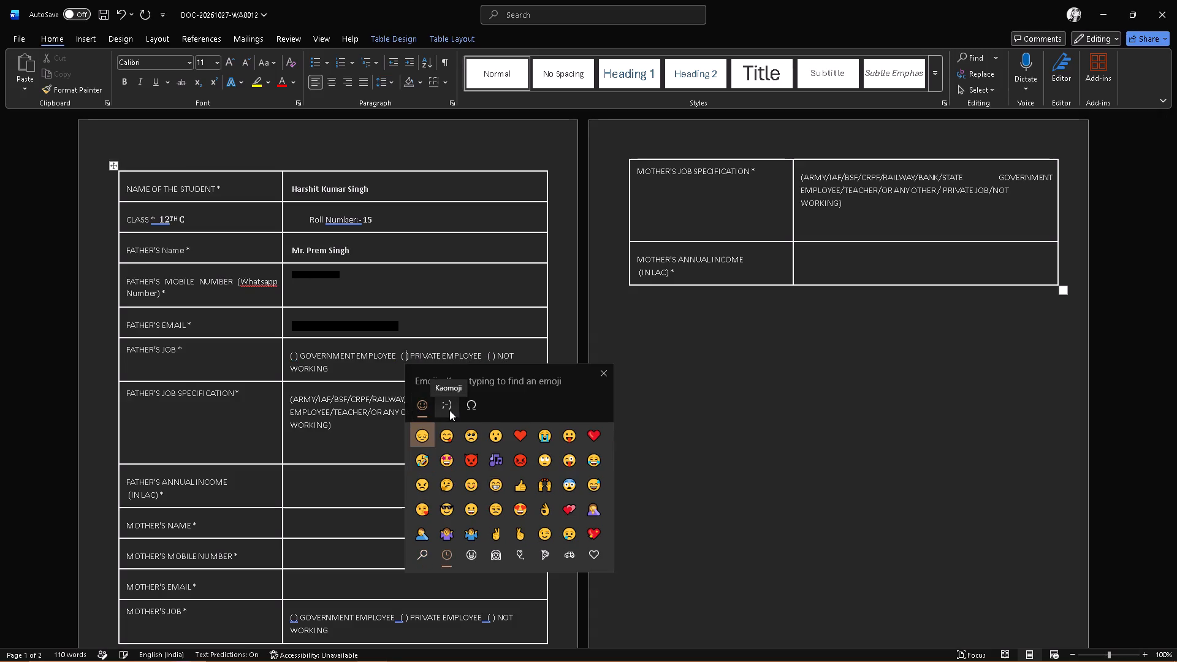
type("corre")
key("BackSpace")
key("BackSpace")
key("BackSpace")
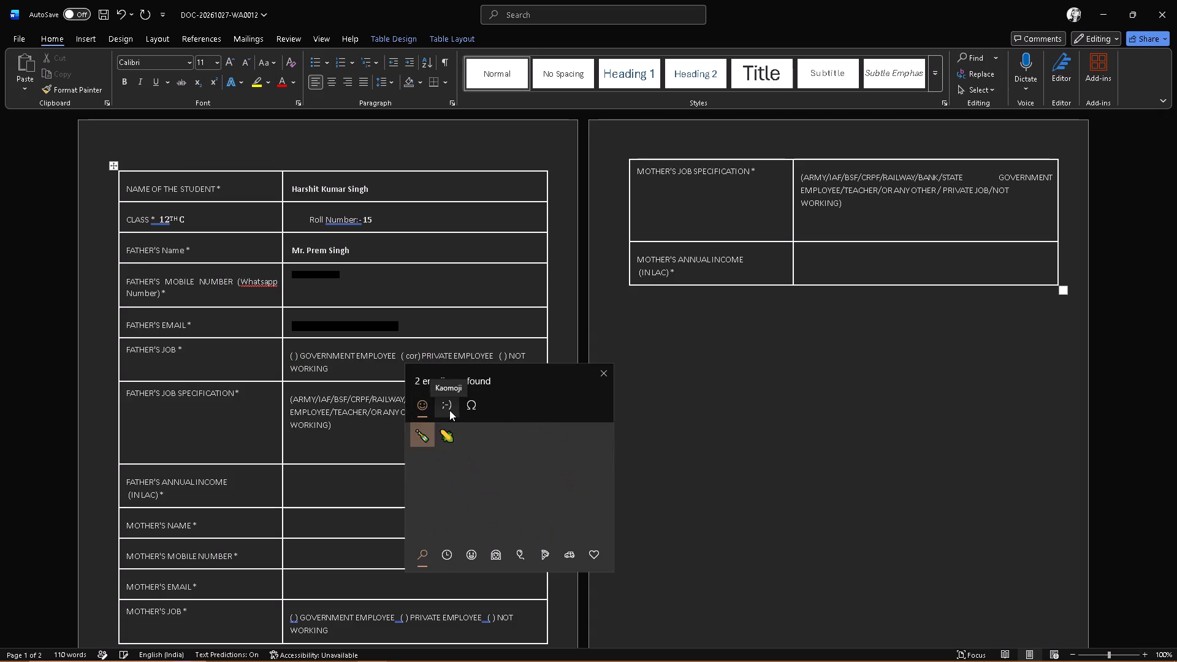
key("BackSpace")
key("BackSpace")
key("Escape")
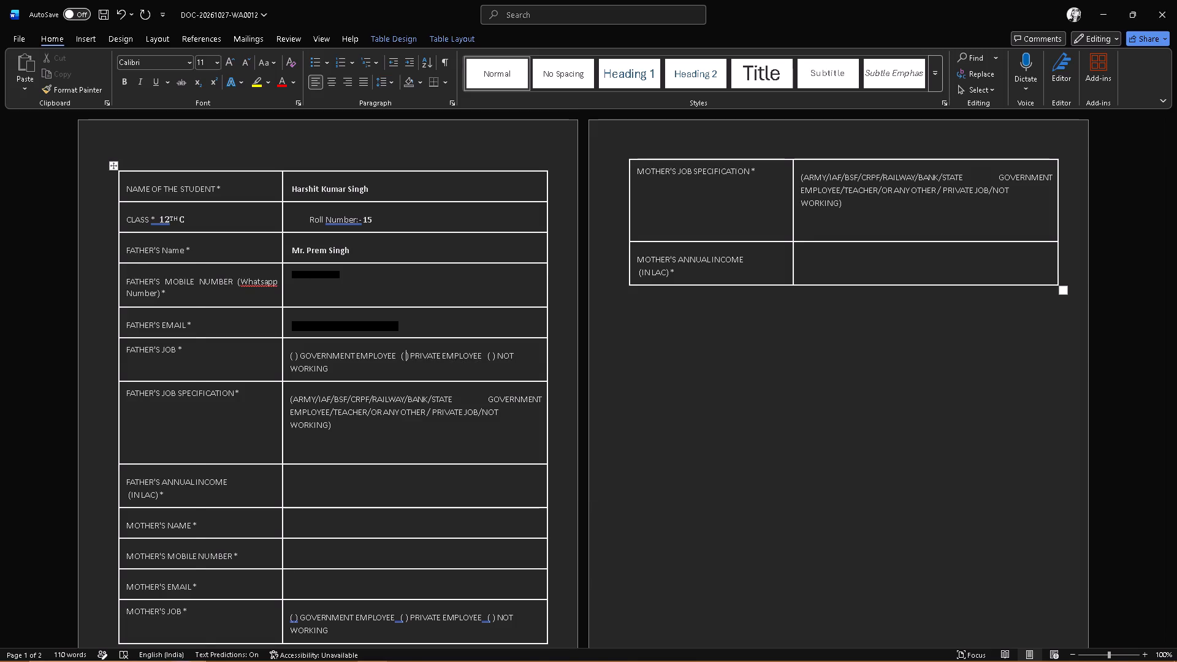
Search for tick in Chrome and paste a tick symbol into the PRIVATE EMPLOYEE brackets of the FATHER'S JOB row in Word.
left_click(292, 649)
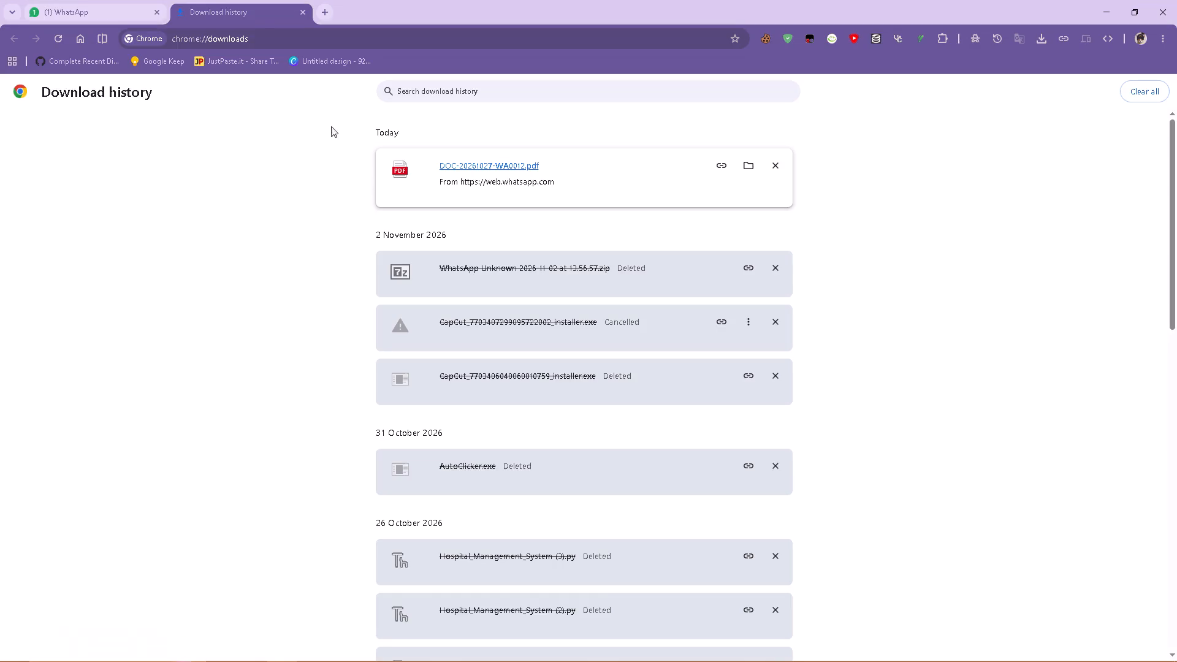
left_click(335, 35)
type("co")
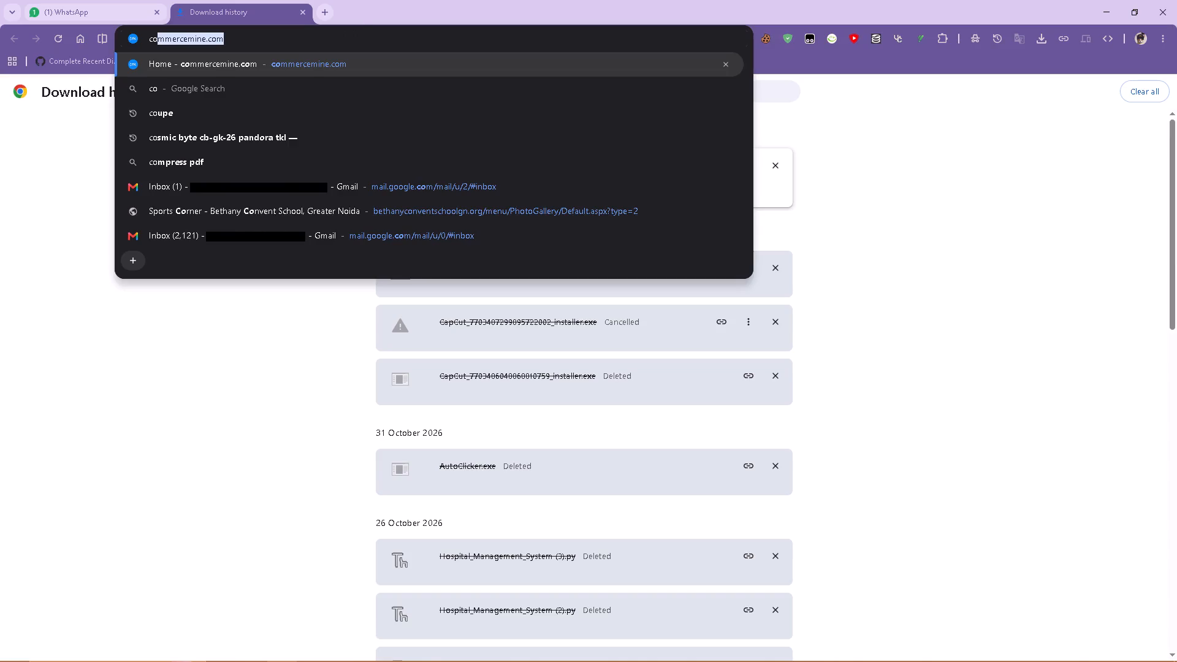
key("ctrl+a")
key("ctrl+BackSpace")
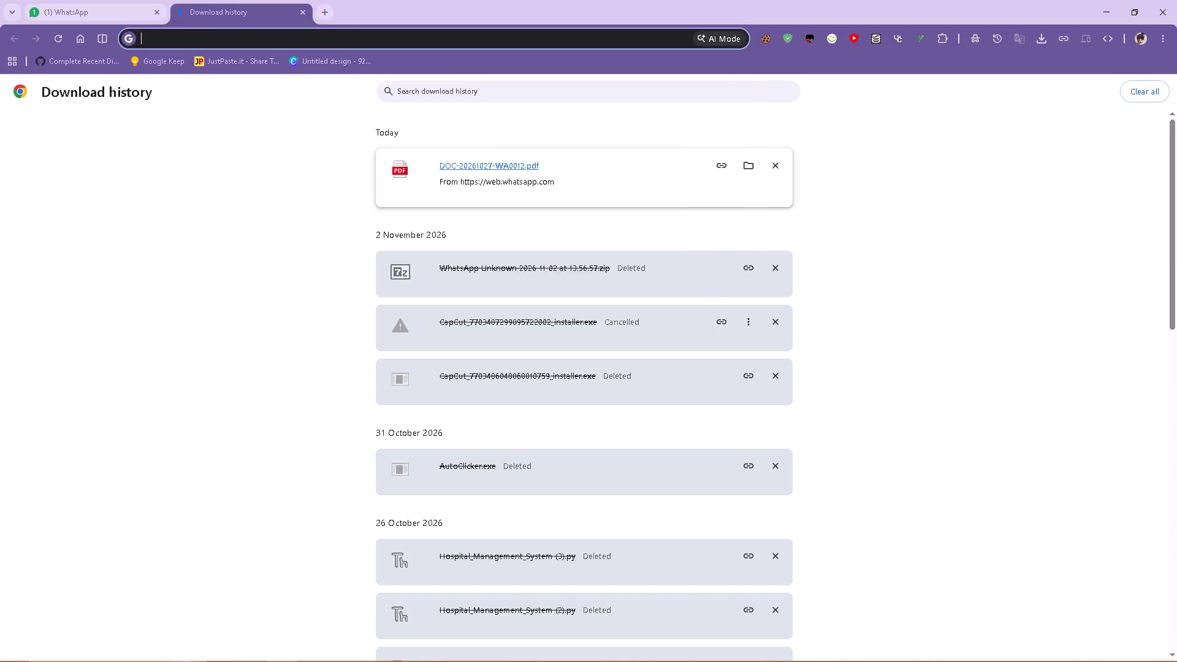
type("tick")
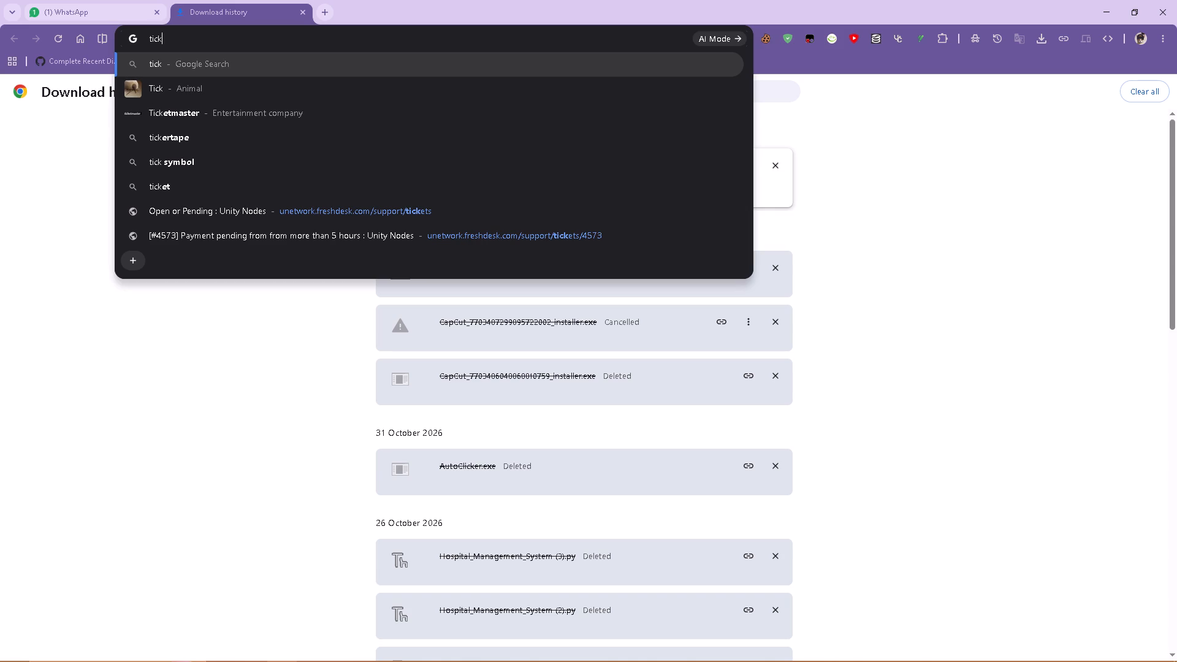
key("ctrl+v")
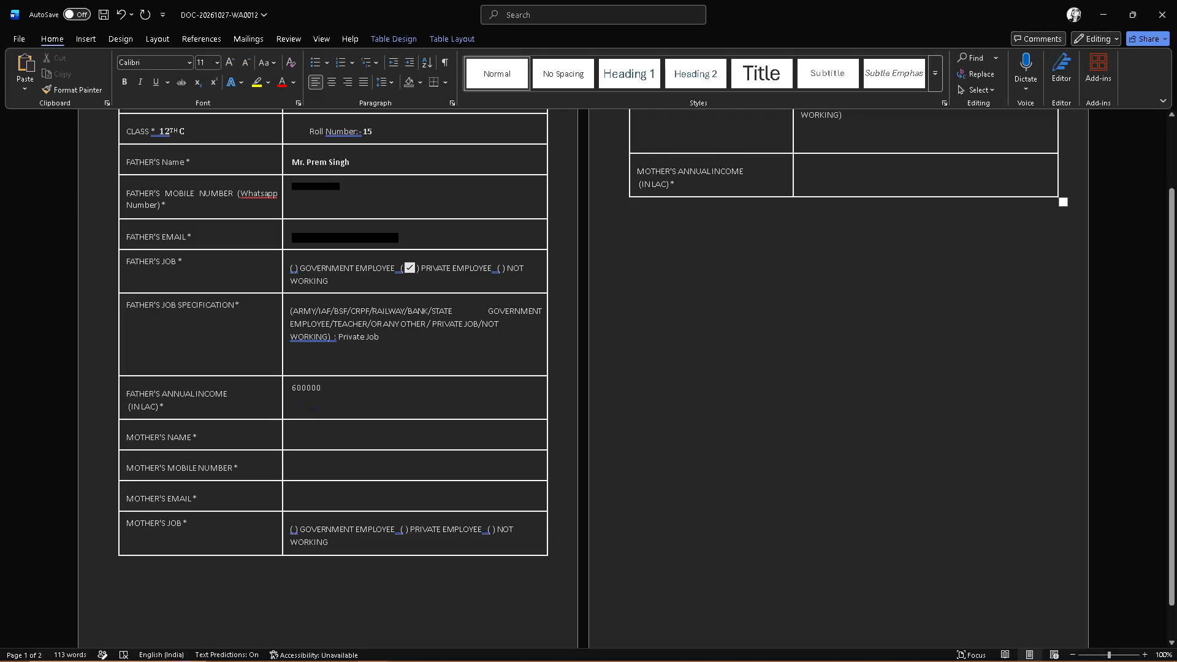
Format the amount in the FATHER'S ANNUAL INCOME row as ₹6,00,000, with comma separators and the rupee sign.
left_click(297, 392)
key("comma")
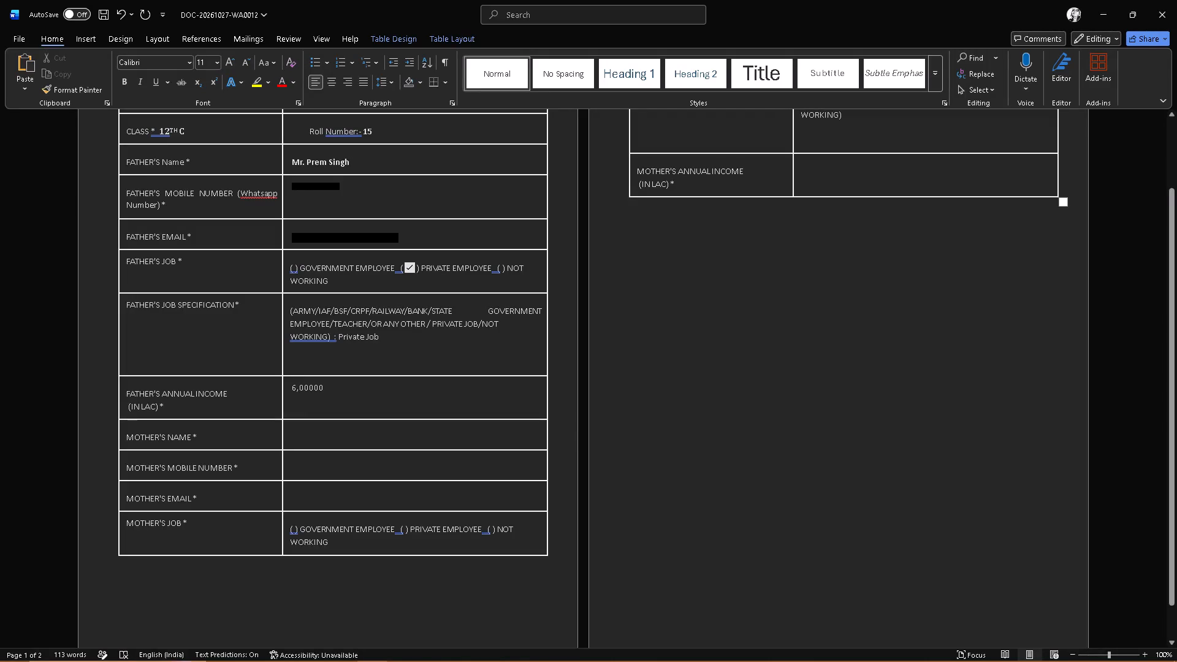
left_click(310, 386)
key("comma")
left_click(294, 388)
key("ctrl+alt+4")
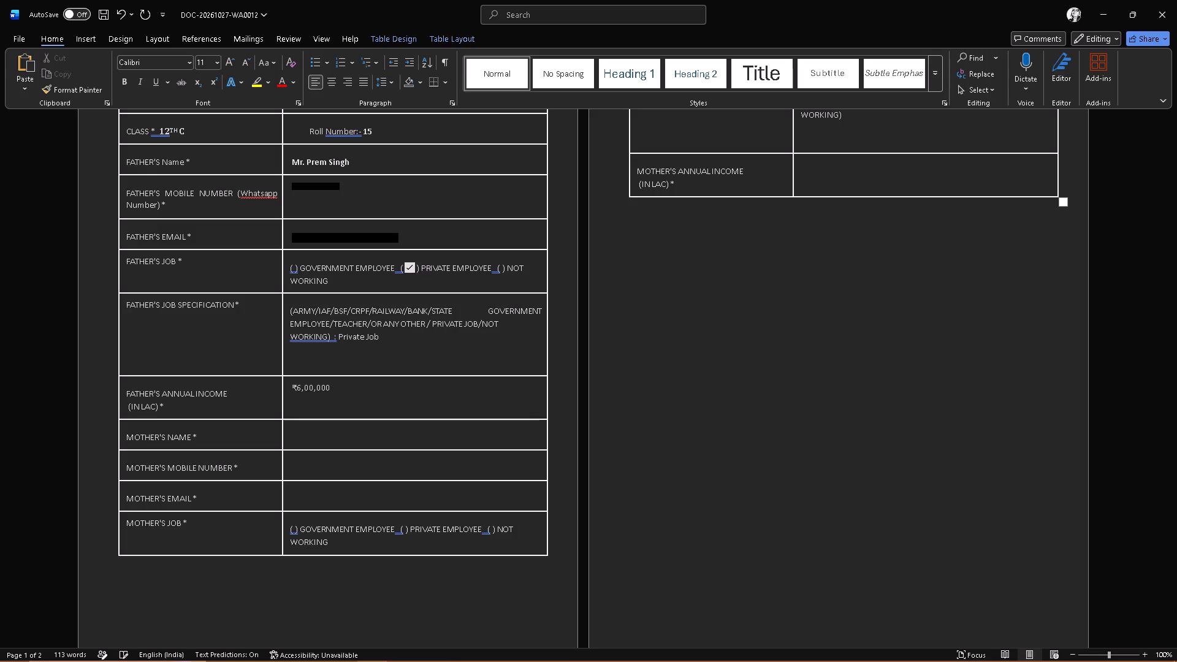
Enter the mother's name with the title Mrs. in the MOTHER'S NAME row.
left_click(307, 437)
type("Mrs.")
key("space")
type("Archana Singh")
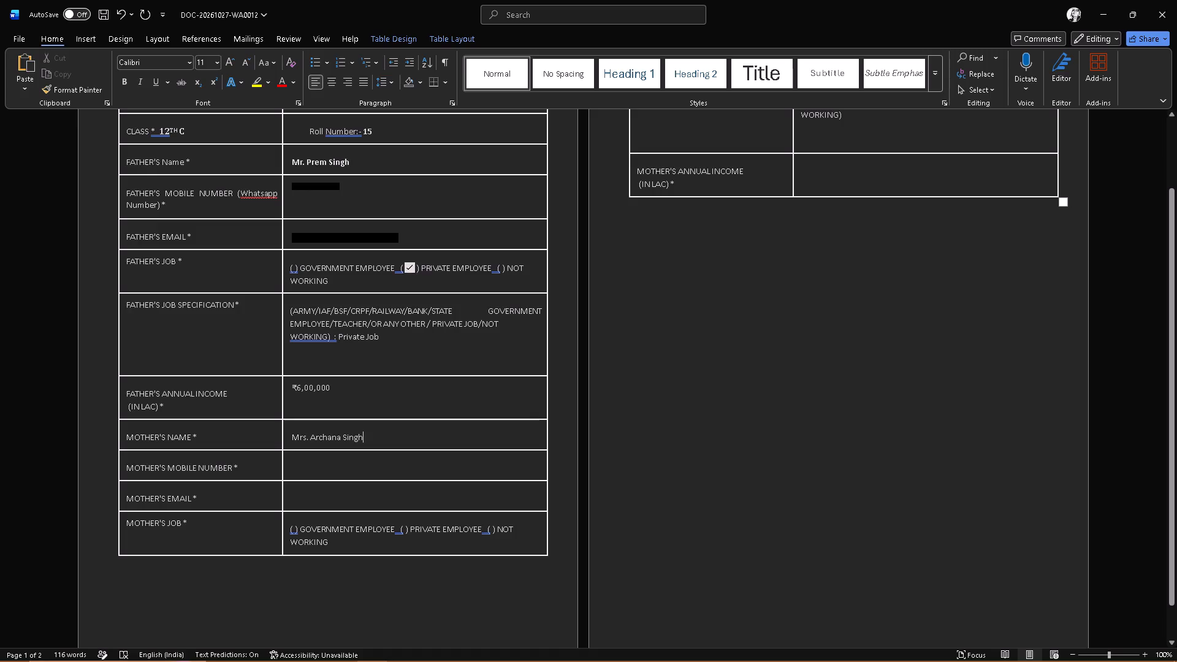
Make the Private Job entry, the father's annual income of ₹6,00,000 and the mother's name bold.
left_click_drag(338, 338, 383, 336)
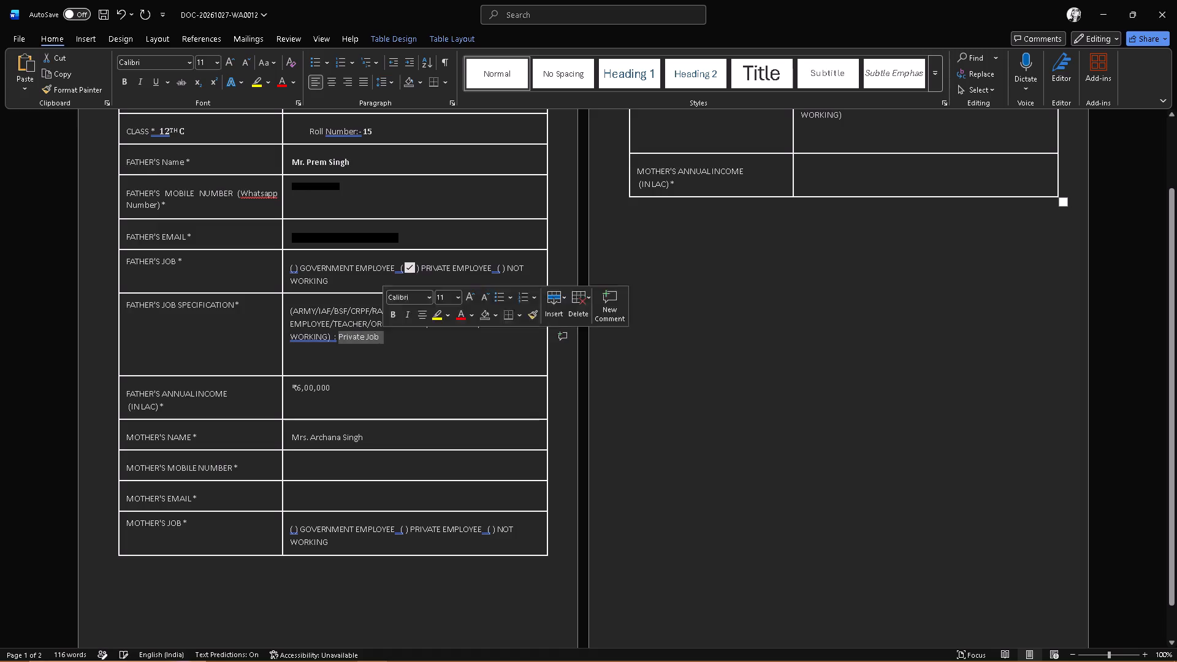
left_click(123, 83)
left_click_drag(340, 384, 295, 386)
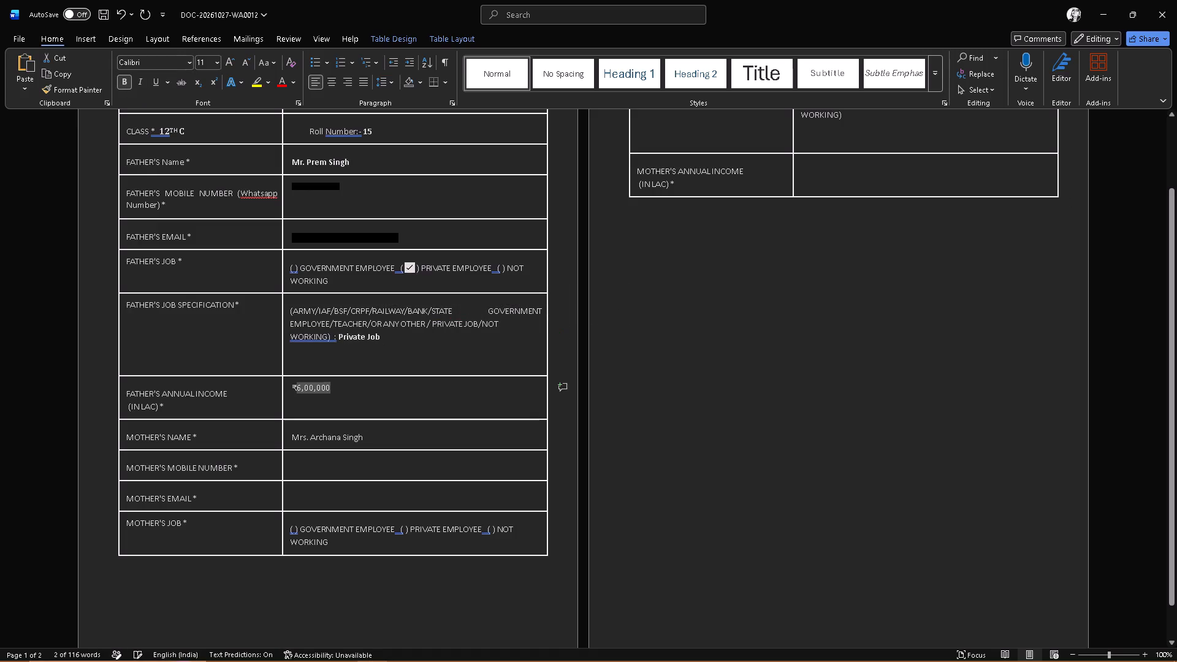
left_click_drag(295, 386, 292, 386)
left_click(120, 85)
left_click_drag(374, 443, 292, 442)
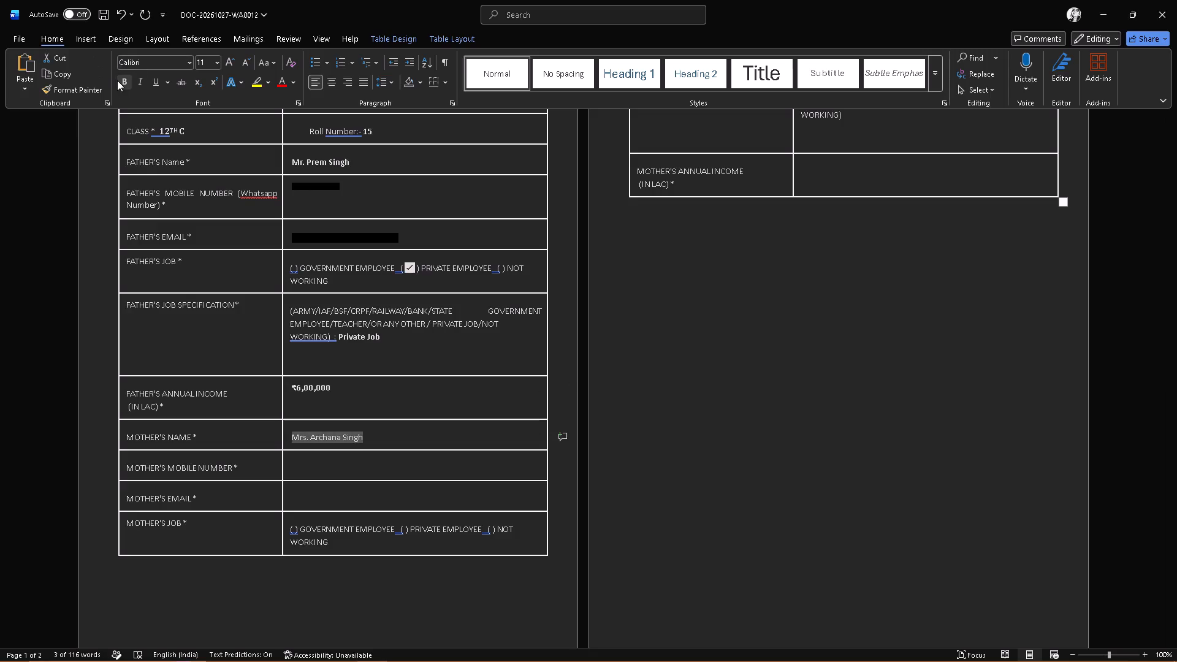
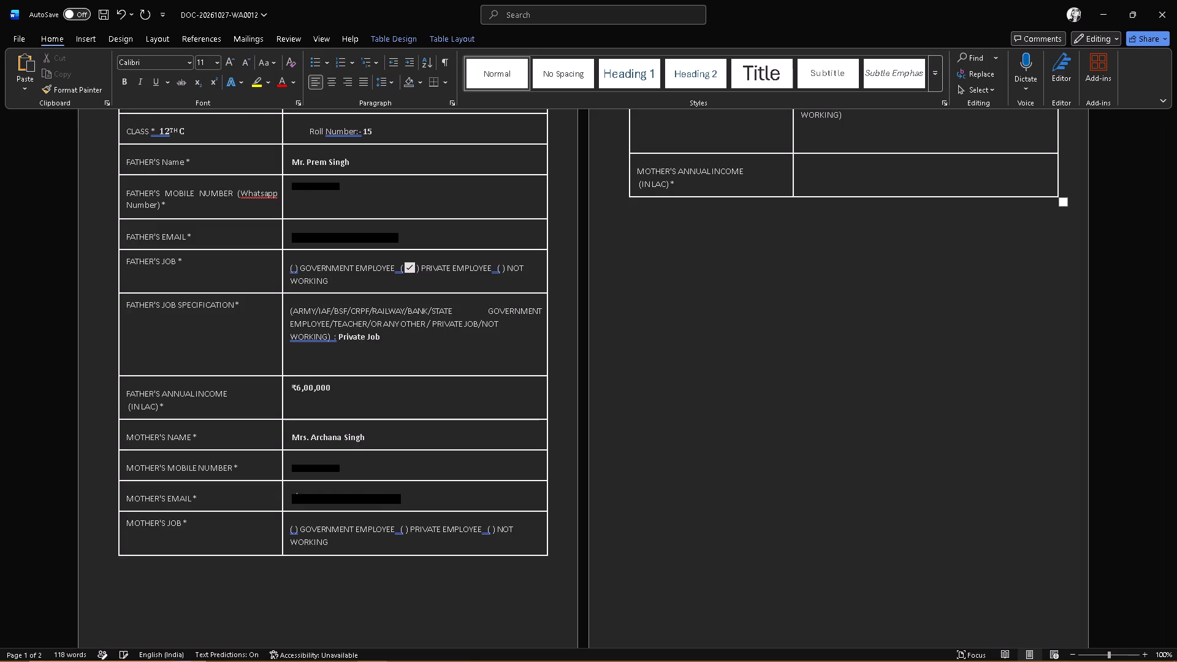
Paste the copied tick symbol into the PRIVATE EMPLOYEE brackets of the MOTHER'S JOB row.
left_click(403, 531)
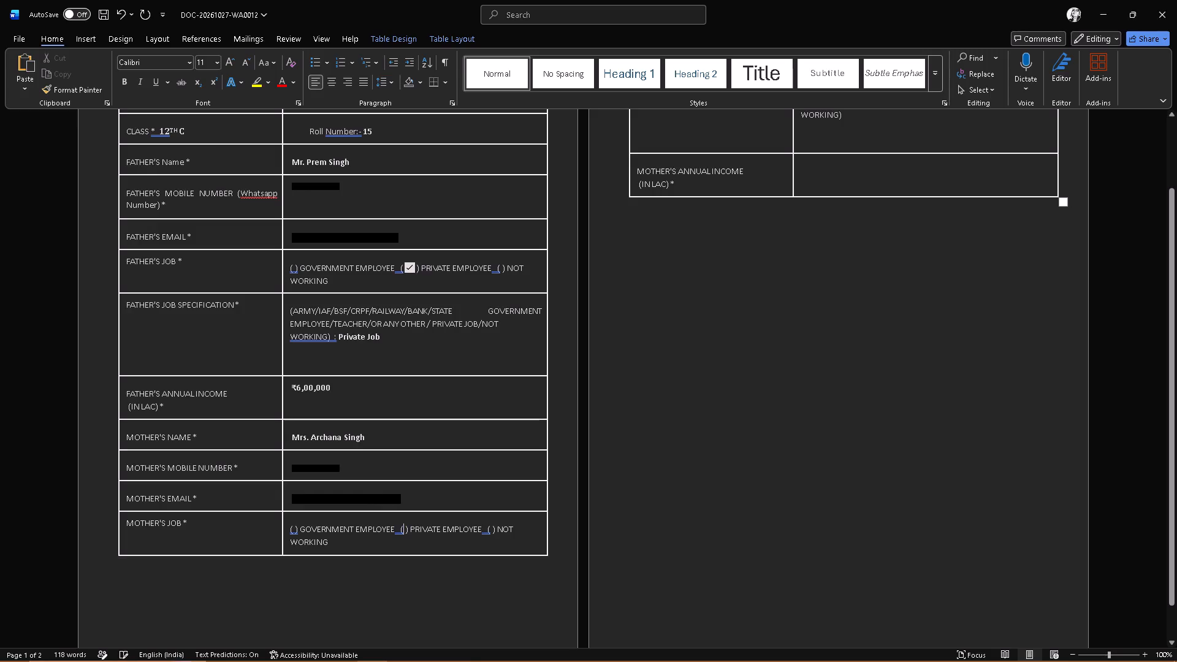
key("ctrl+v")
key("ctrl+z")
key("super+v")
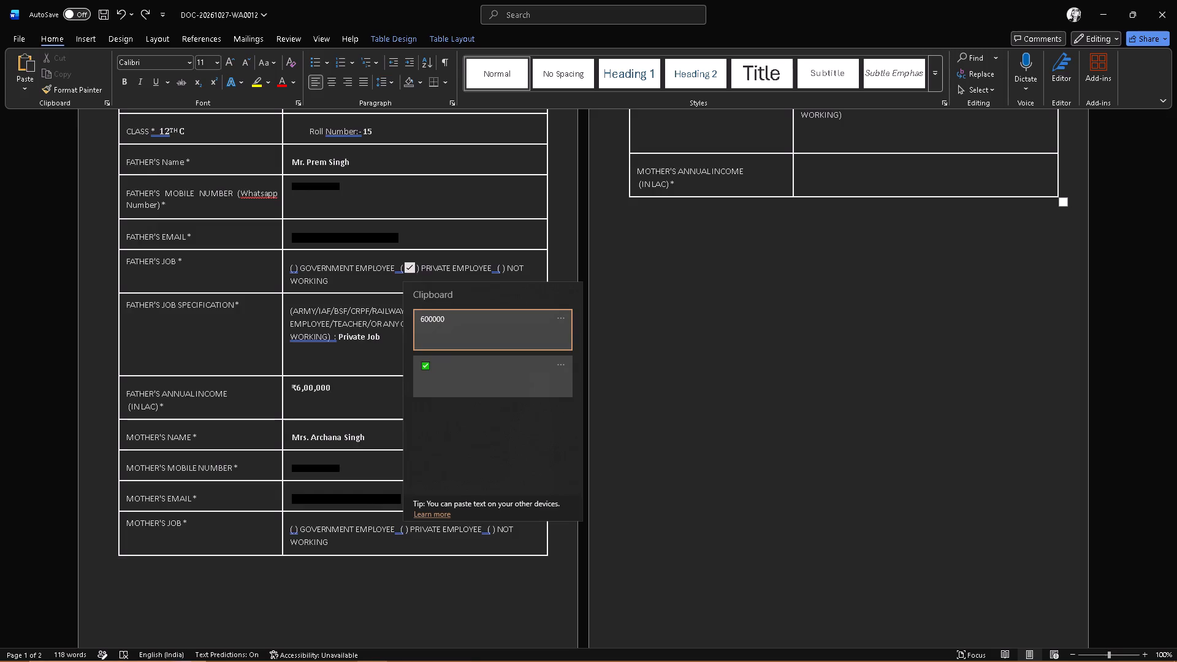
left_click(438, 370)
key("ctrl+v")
Make the entries in the MOTHER'S EMAIL and MOTHER'S MOBILE NUMBER rows bold.
left_click_drag(425, 502, 295, 501)
left_click(310, 478)
left_click(386, 448)
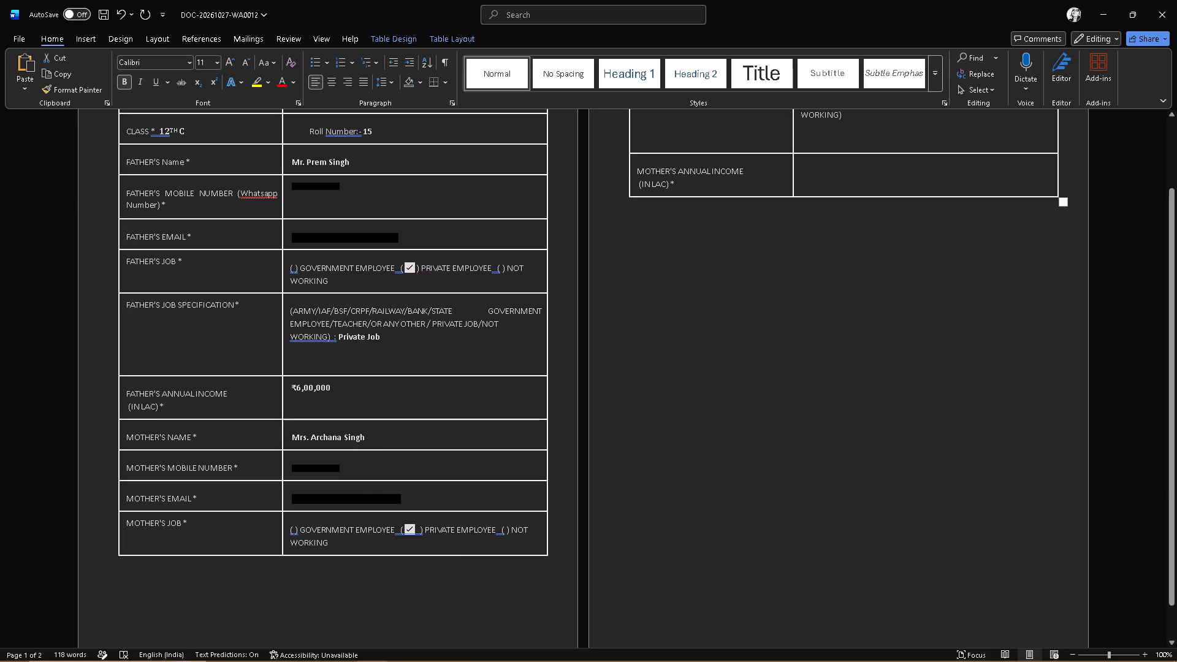
left_click_drag(354, 474, 281, 474)
triple_click(300, 470)
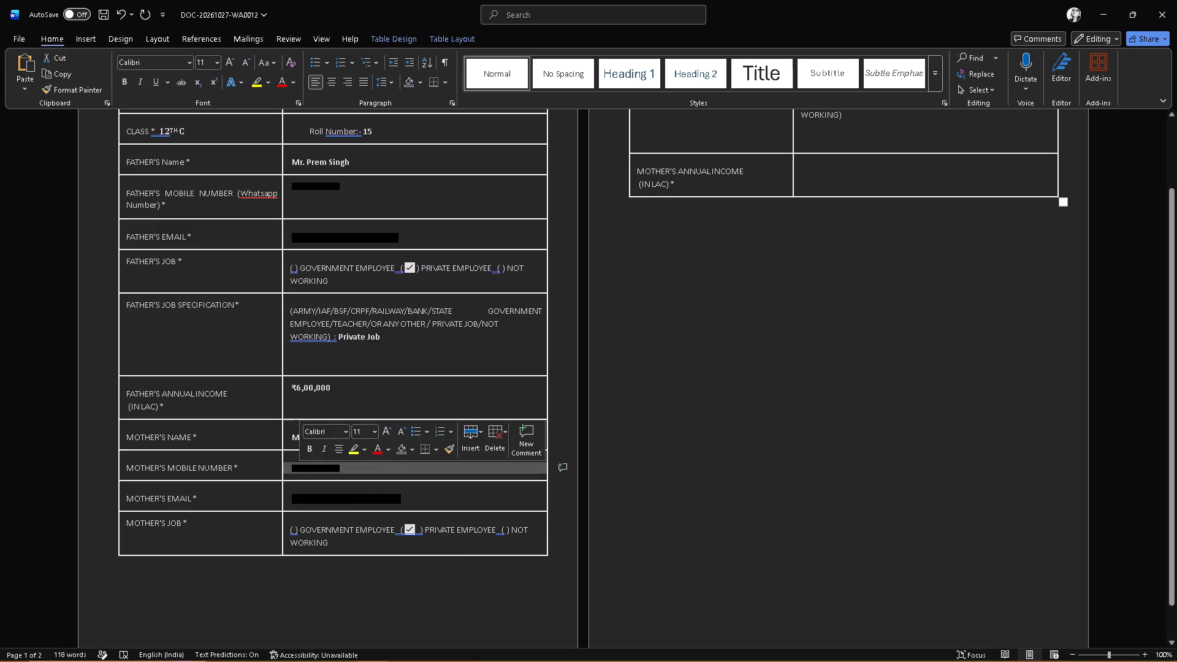
left_click(303, 441)
left_click(307, 449)
left_click(398, 476)
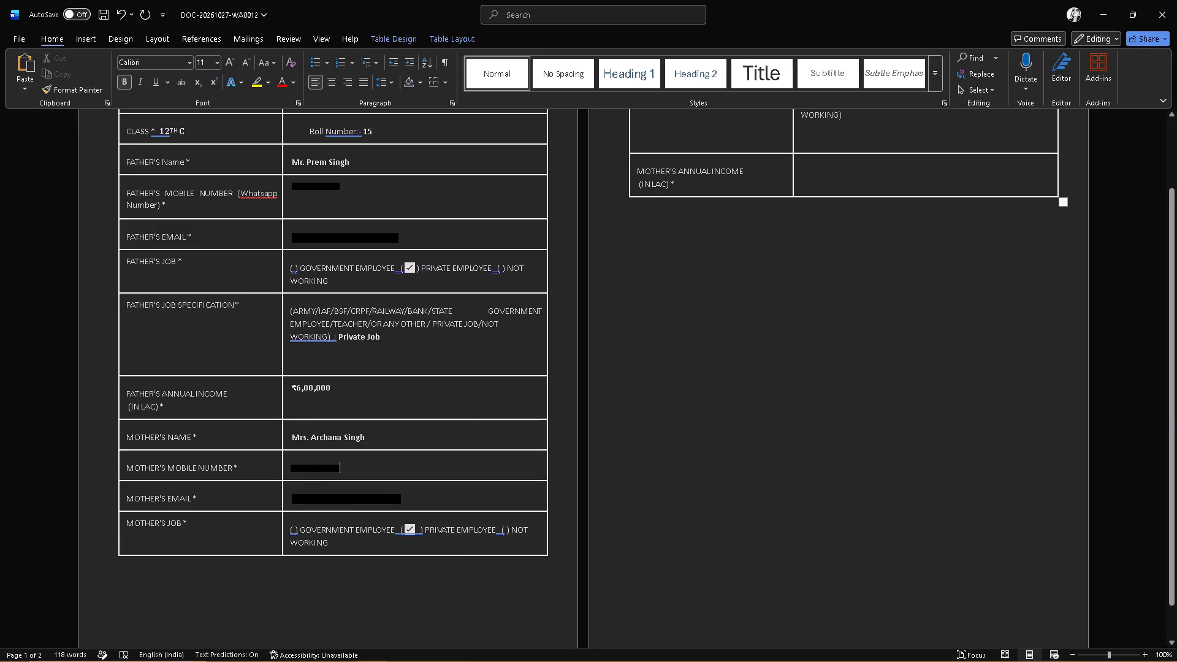
Add a colon and Private Job after the options in the MOTHER'S JOB SPECIFICATION row, with Private Job in bold.
scroll(761, 291, "up", 12)
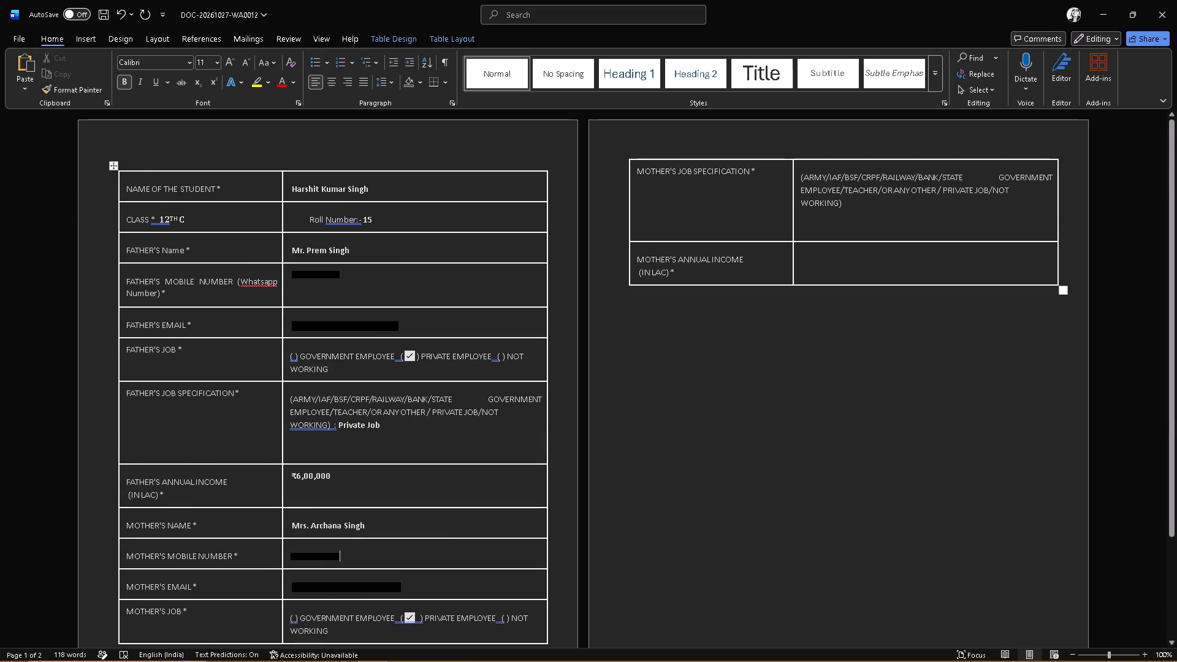
left_click(896, 209)
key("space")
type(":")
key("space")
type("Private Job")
left_click_drag(848, 203, 905, 203)
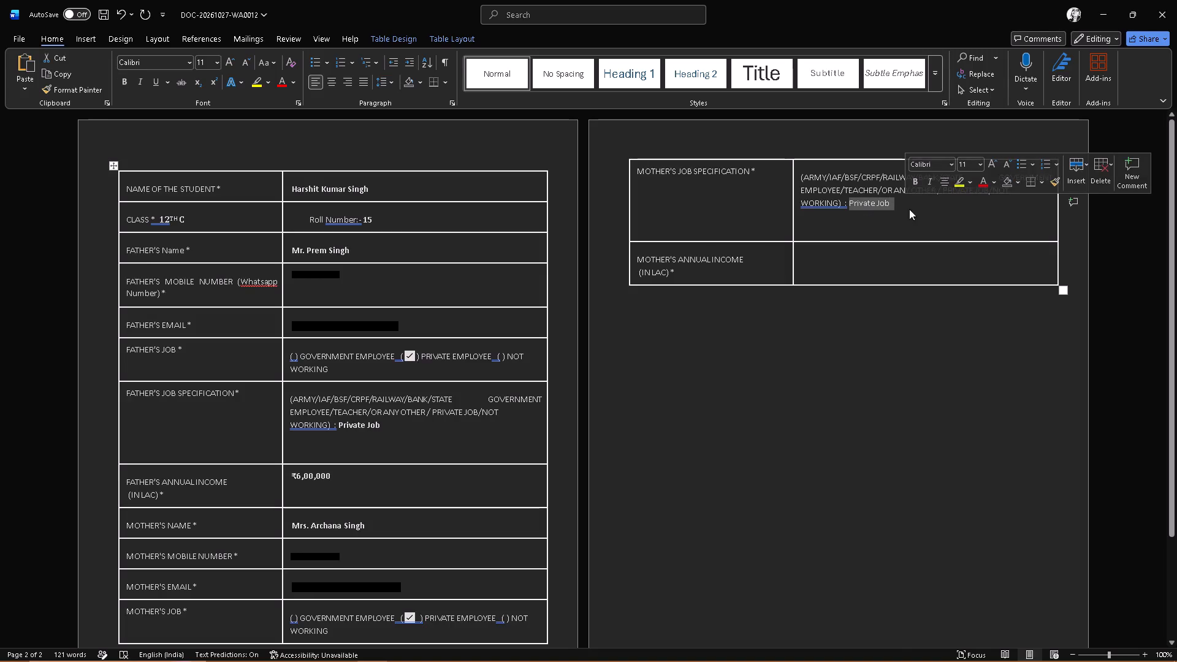
left_click(919, 178)
left_click(851, 264)
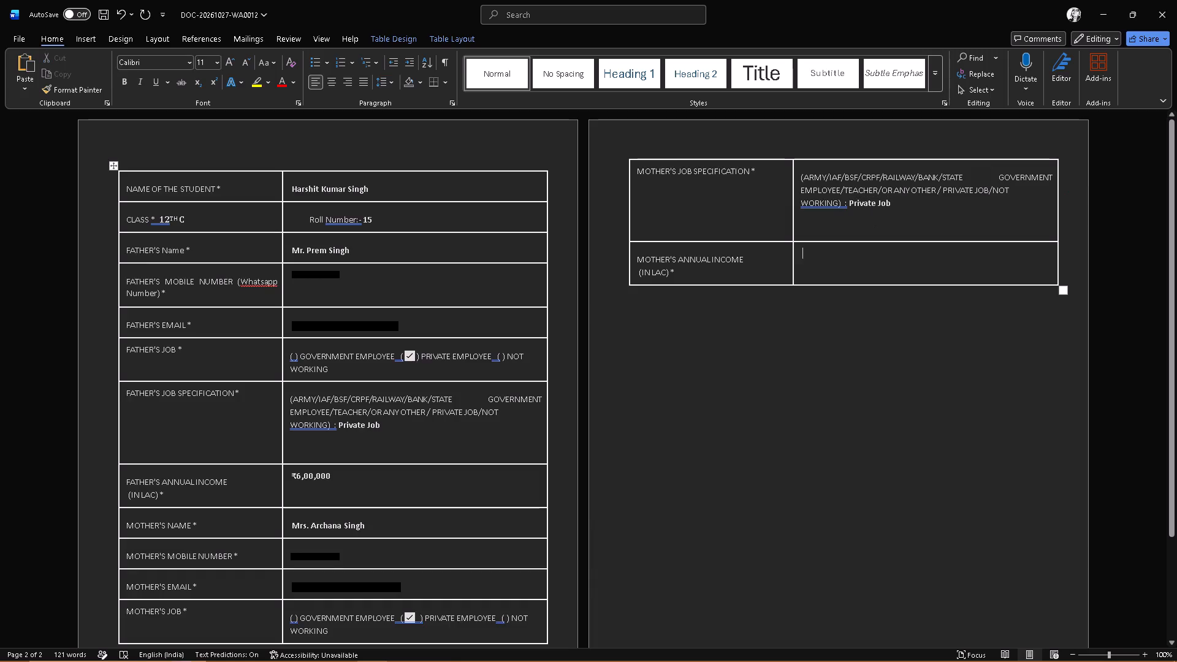
Delete Private Job from the MOTHER'S JOB SPECIFICATION row, keeping the colon.
left_click_drag(908, 201, 856, 203)
key("BackSpace")
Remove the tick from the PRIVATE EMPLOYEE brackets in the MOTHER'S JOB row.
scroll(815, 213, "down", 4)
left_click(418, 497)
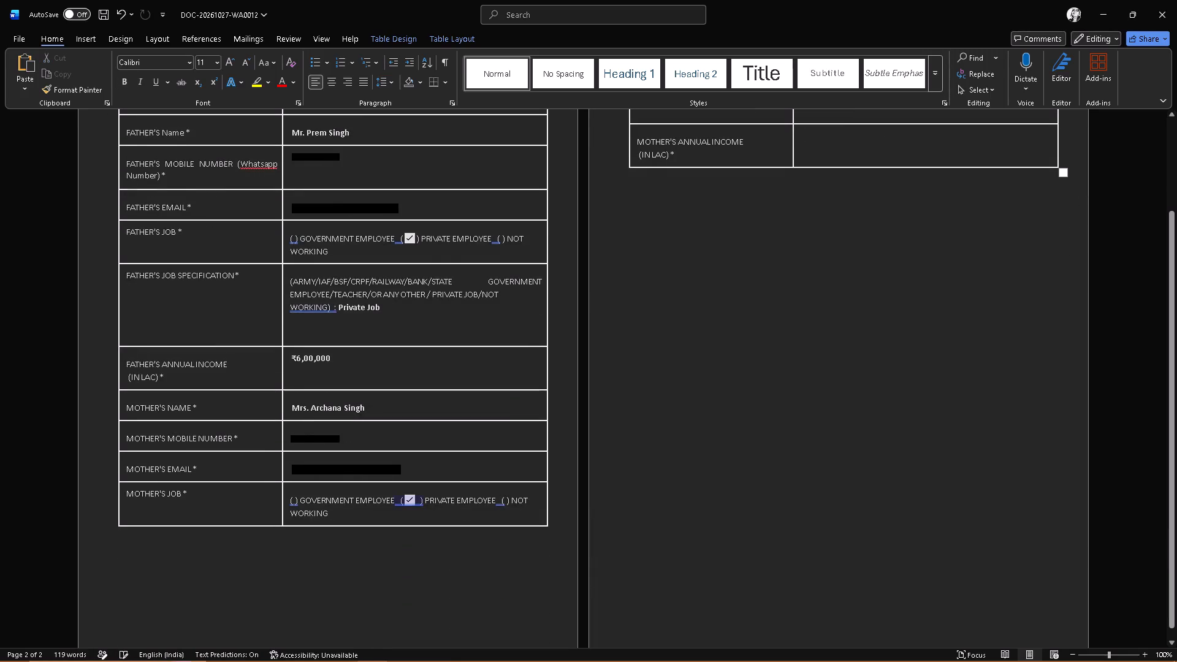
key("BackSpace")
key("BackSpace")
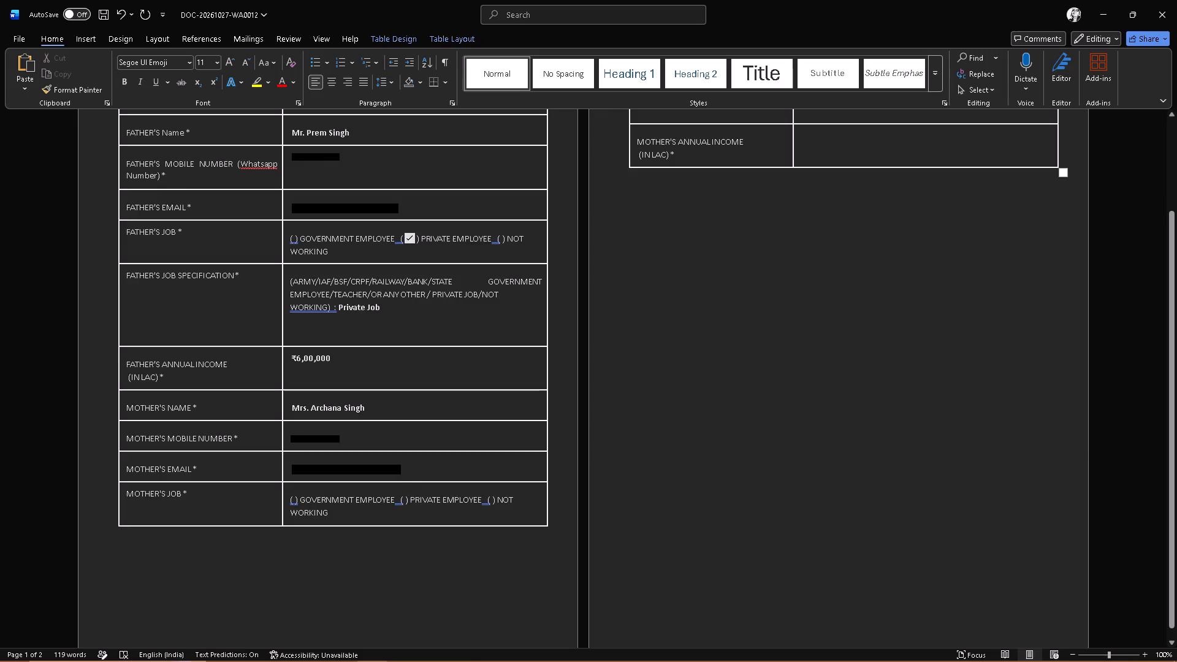
Paste the copied tick symbol into the NOT WORKING brackets of the MOTHER'S JOB row.
left_click(493, 500)
key("super+v")
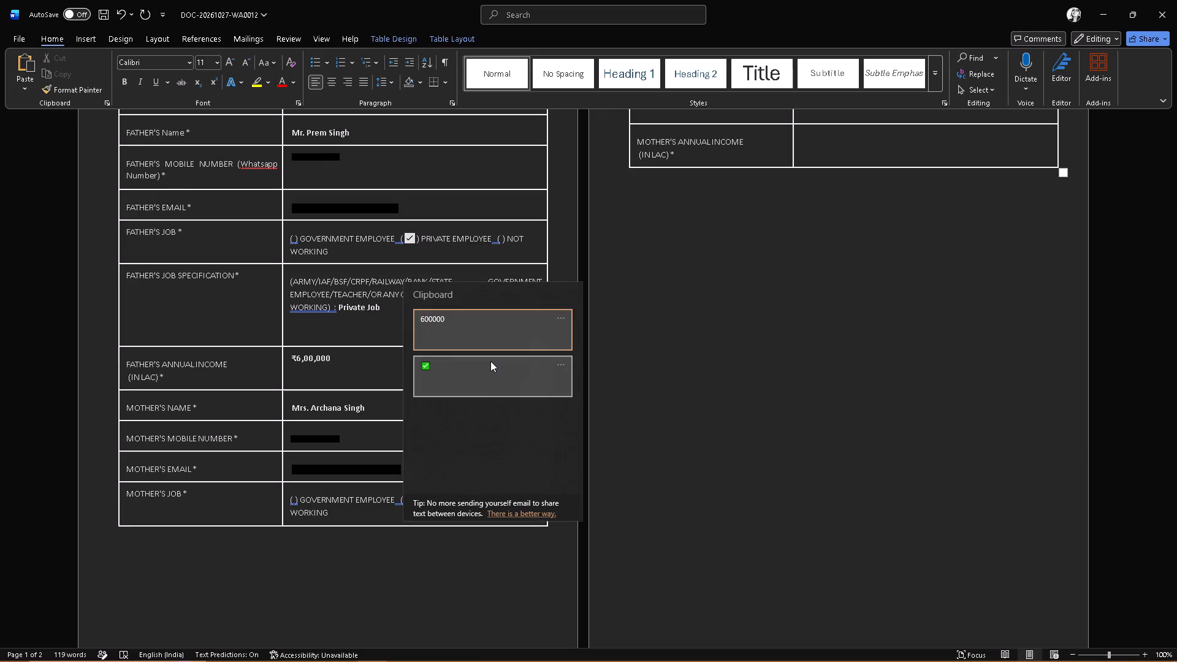
left_click(488, 387)
key("ctrl+v")
Enter Not Working in bold after the colon in the MOTHER'S JOB SPECIFICATION row.
scroll(924, 306, "up", 6)
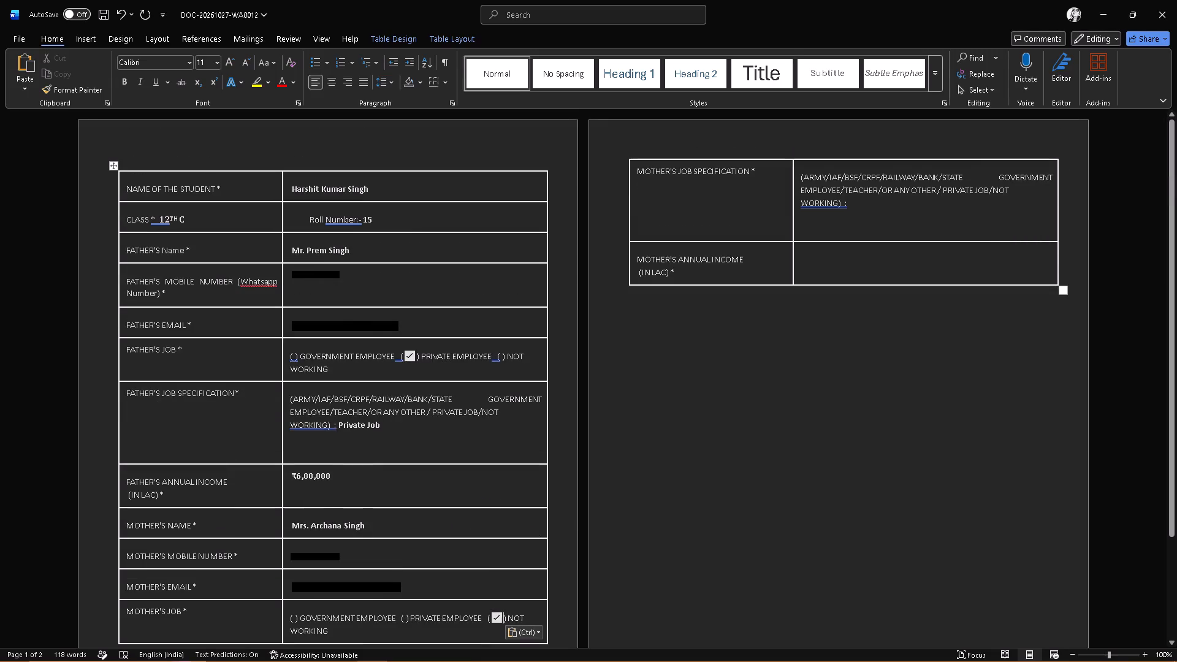
scroll(1011, 197, "up", 1)
left_click(857, 205)
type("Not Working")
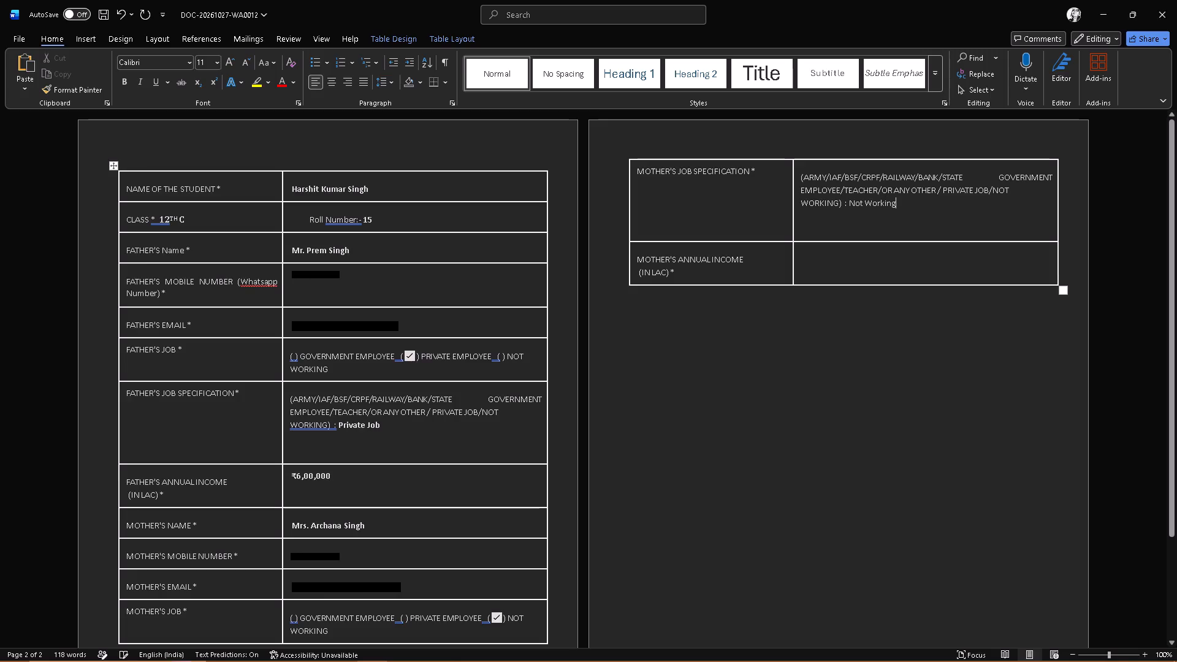
left_click_drag(916, 205, 849, 202)
left_click(856, 178)
Enter NA in bold in the MOTHER'S ANNUAL INCOME row.
left_click(847, 267)
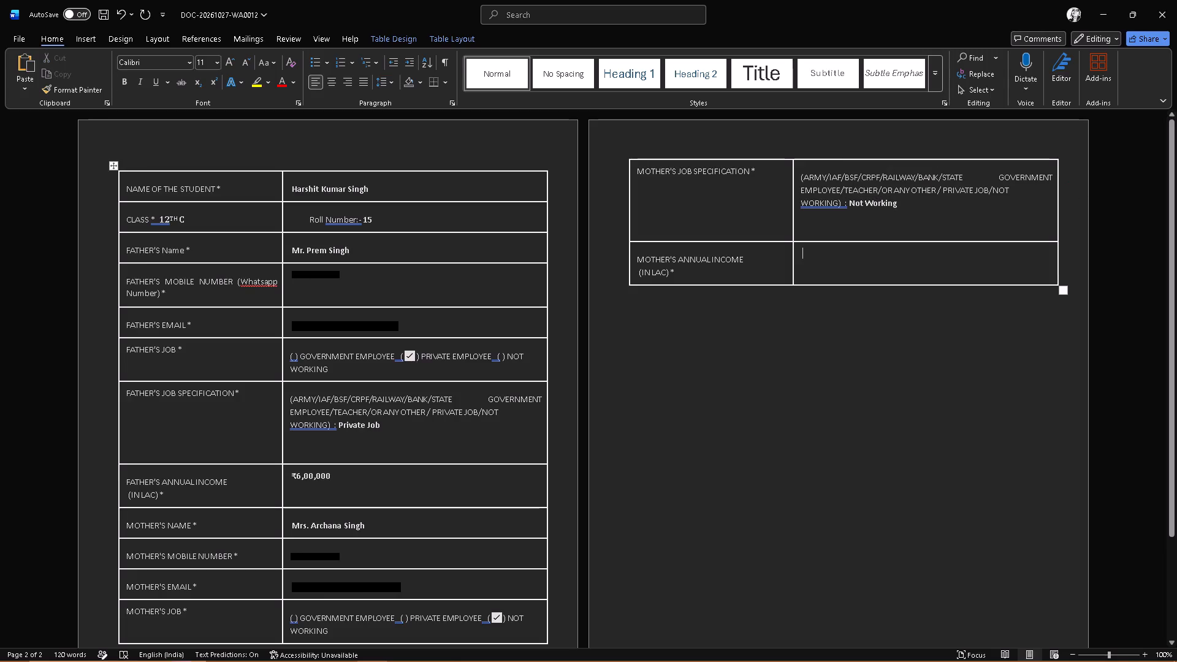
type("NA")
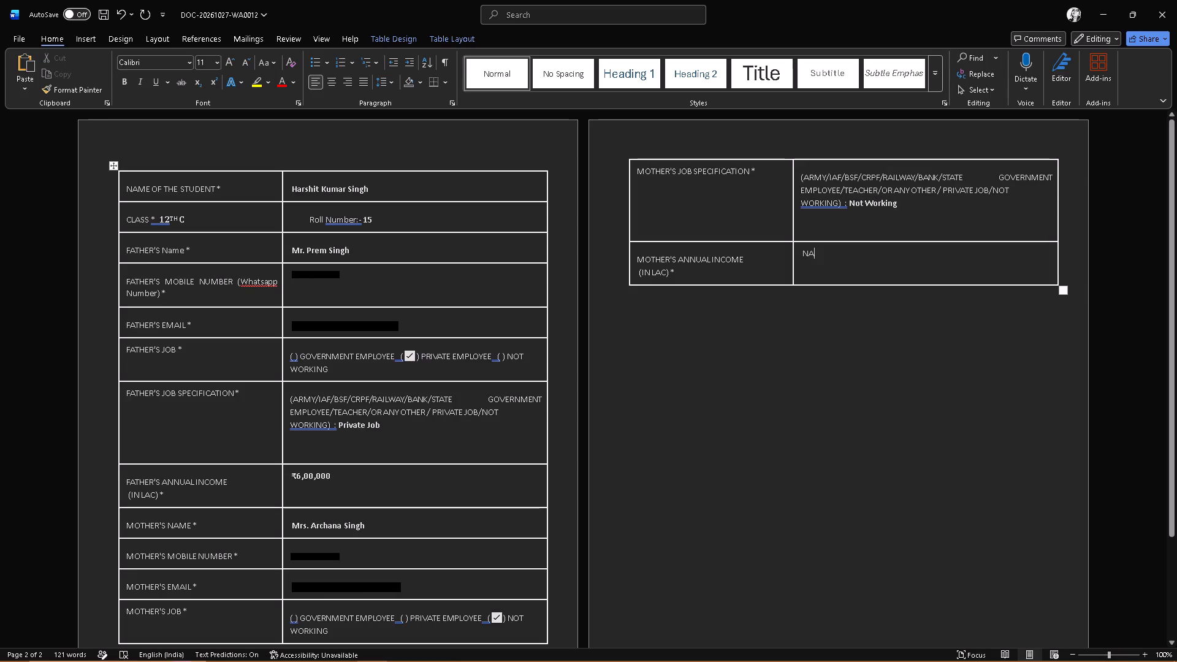
double_click(809, 256)
right_click(809, 256)
left_click(819, 232)
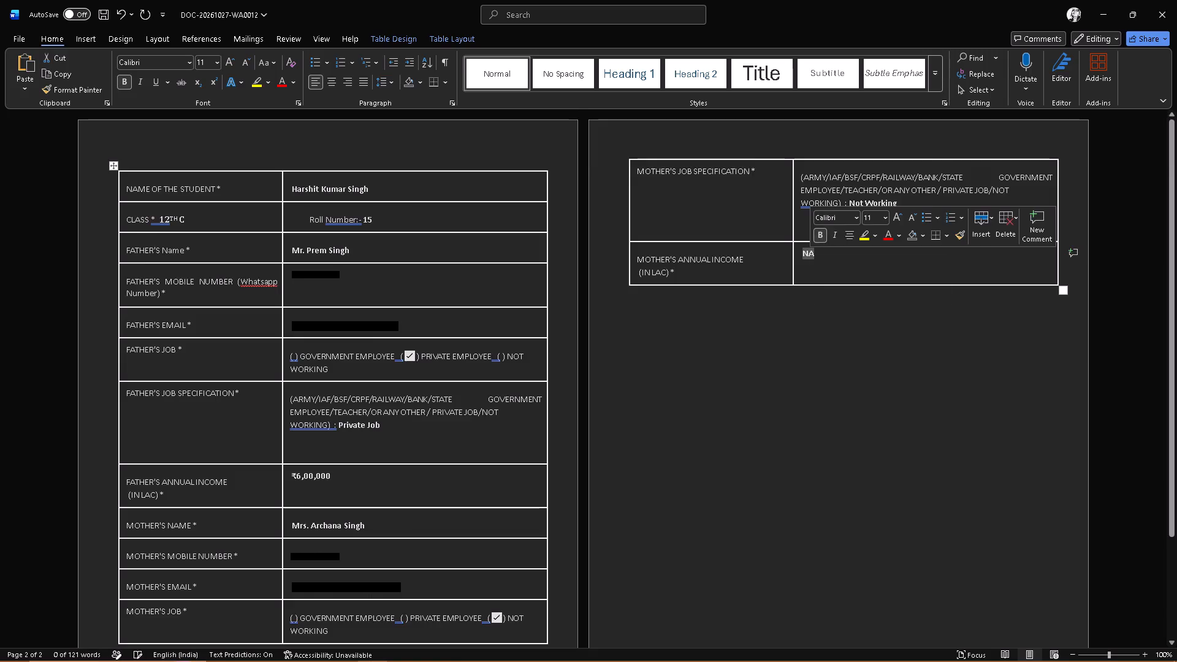
Save the form as a Word Document in Downloads, named with the student's full name followed by Details.
scroll(832, 341, "down", 6)
scroll(832, 341, "up", 6)
key("ctrl+s")
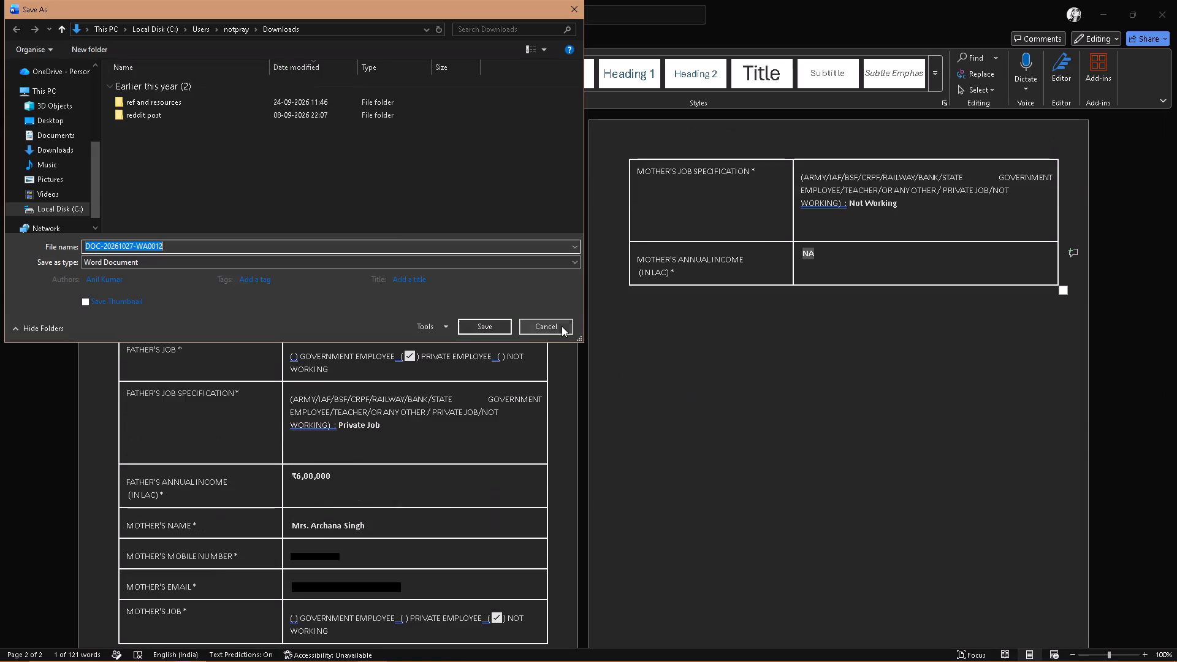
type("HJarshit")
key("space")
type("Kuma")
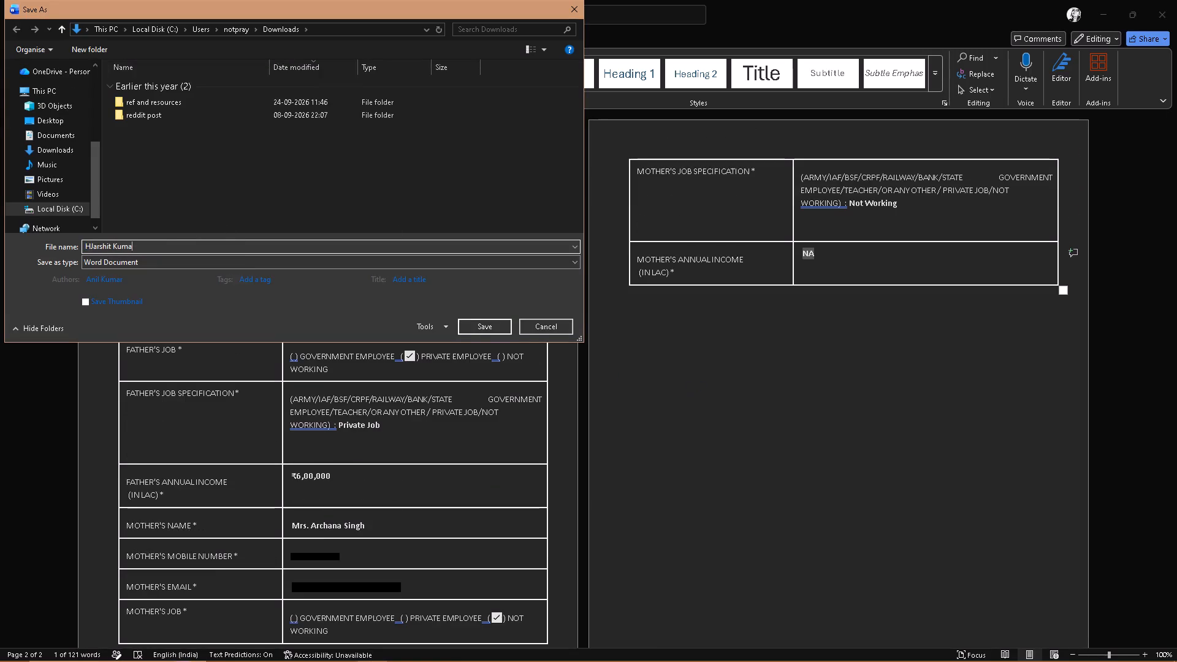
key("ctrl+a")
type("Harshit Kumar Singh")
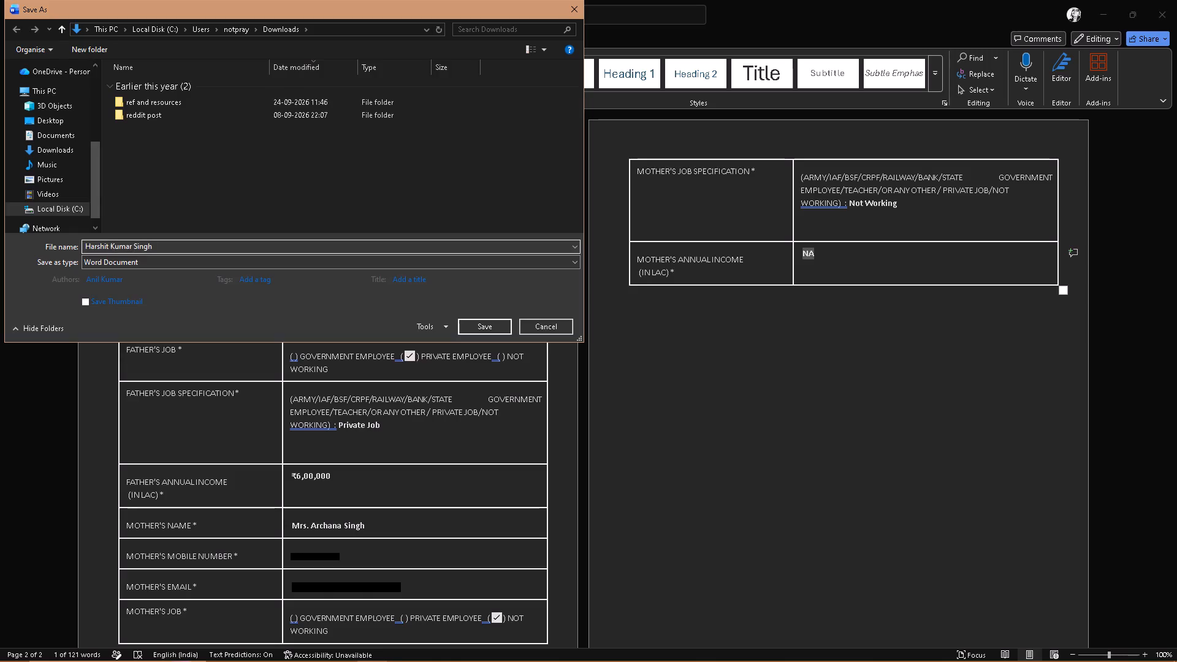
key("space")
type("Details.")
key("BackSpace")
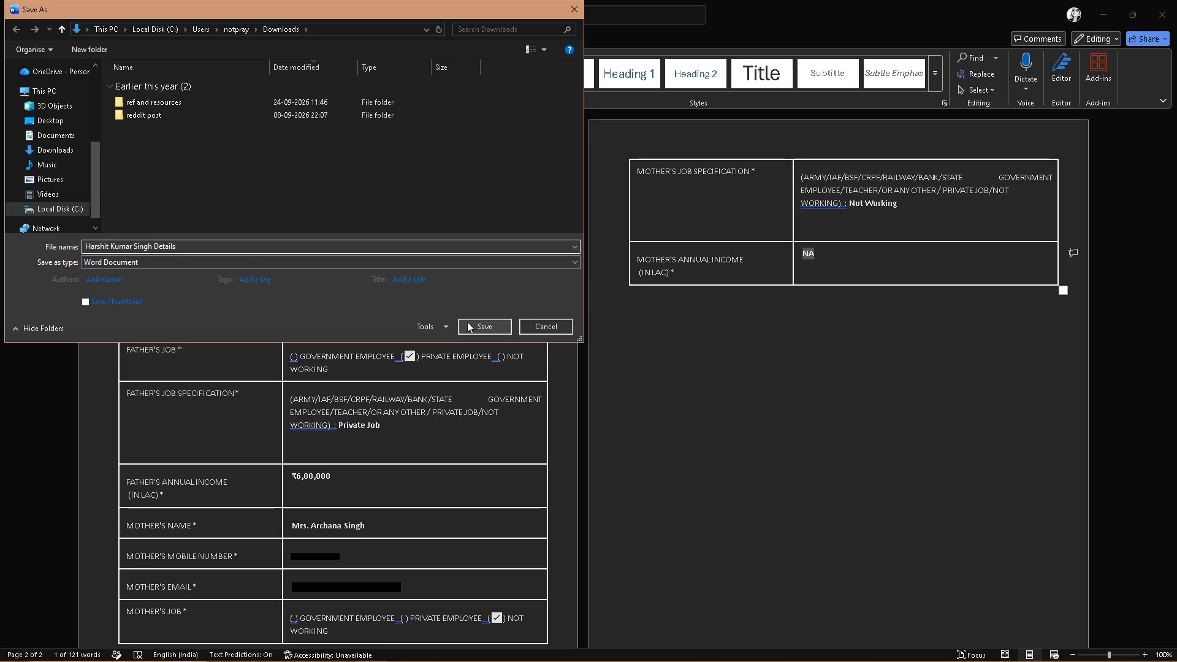
left_click(476, 326)
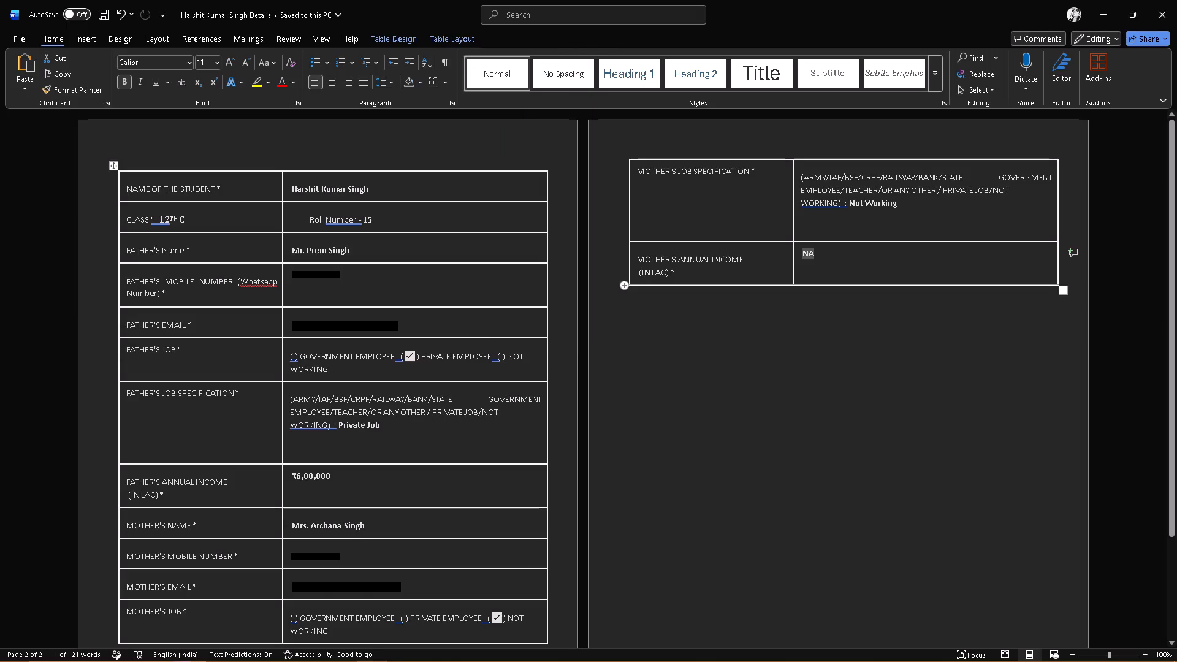
key("ctrl+s")
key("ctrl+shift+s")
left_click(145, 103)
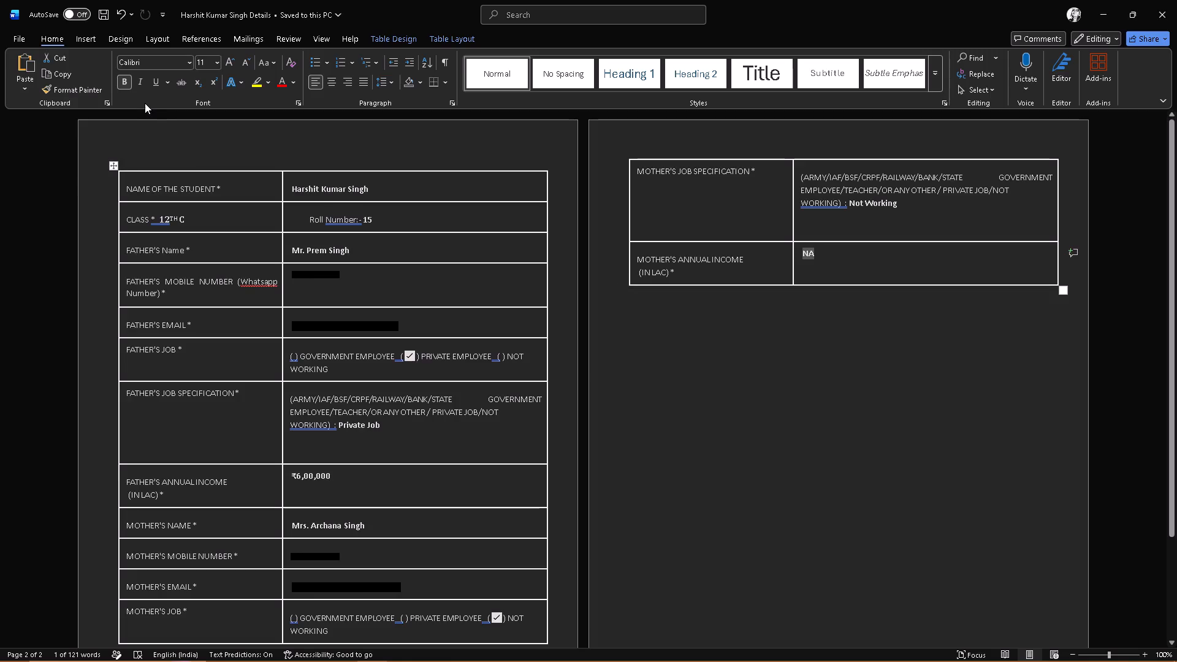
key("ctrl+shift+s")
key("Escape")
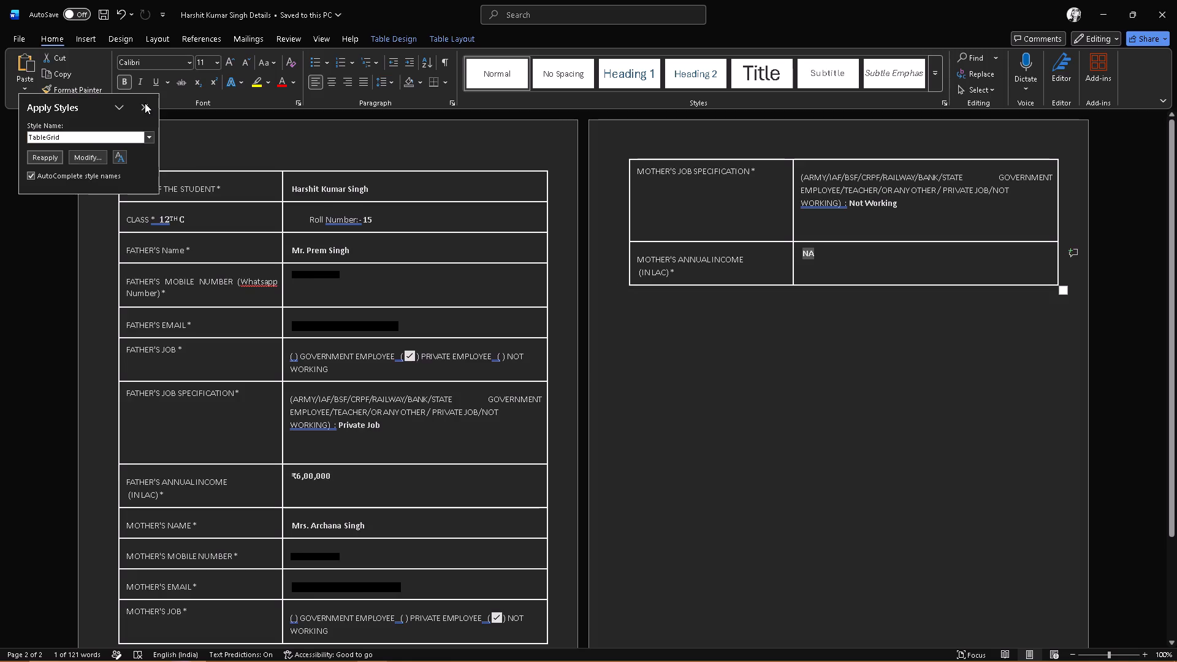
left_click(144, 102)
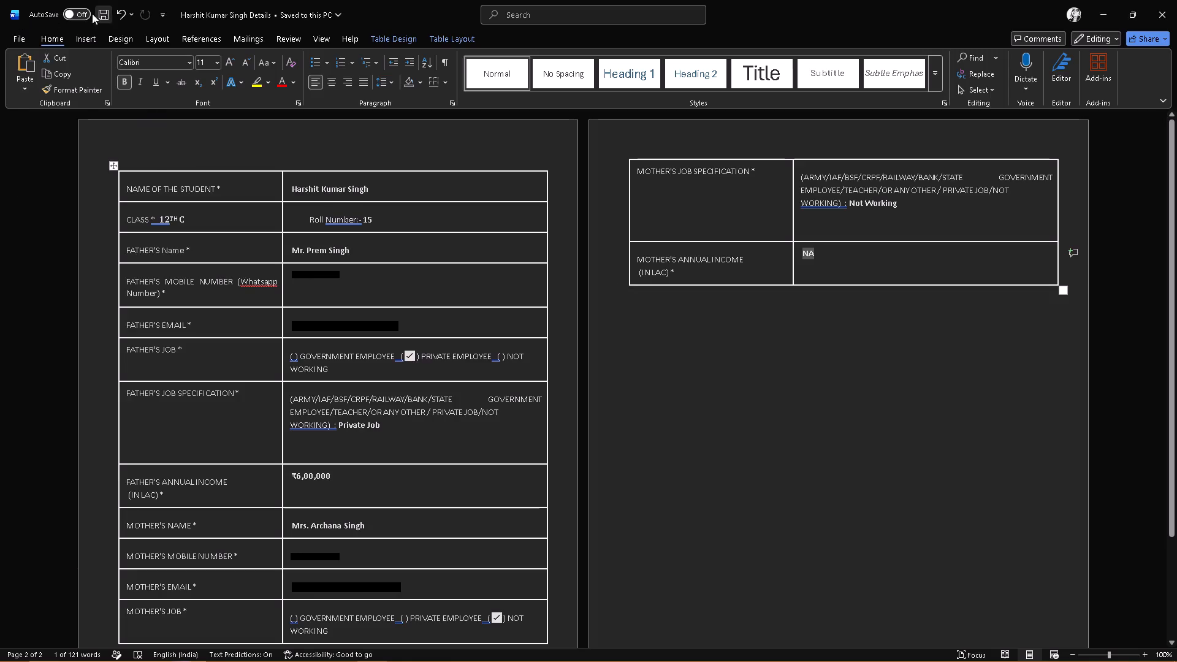
Open the file management view for the completed form to access its save options.
left_click(21, 40)
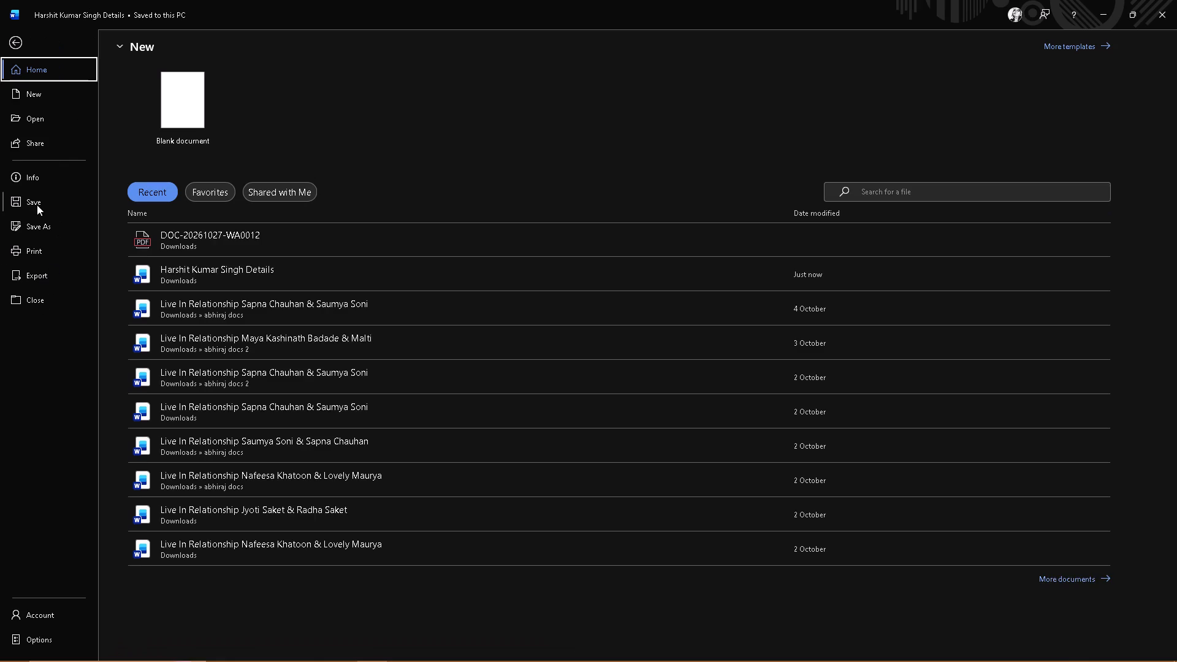
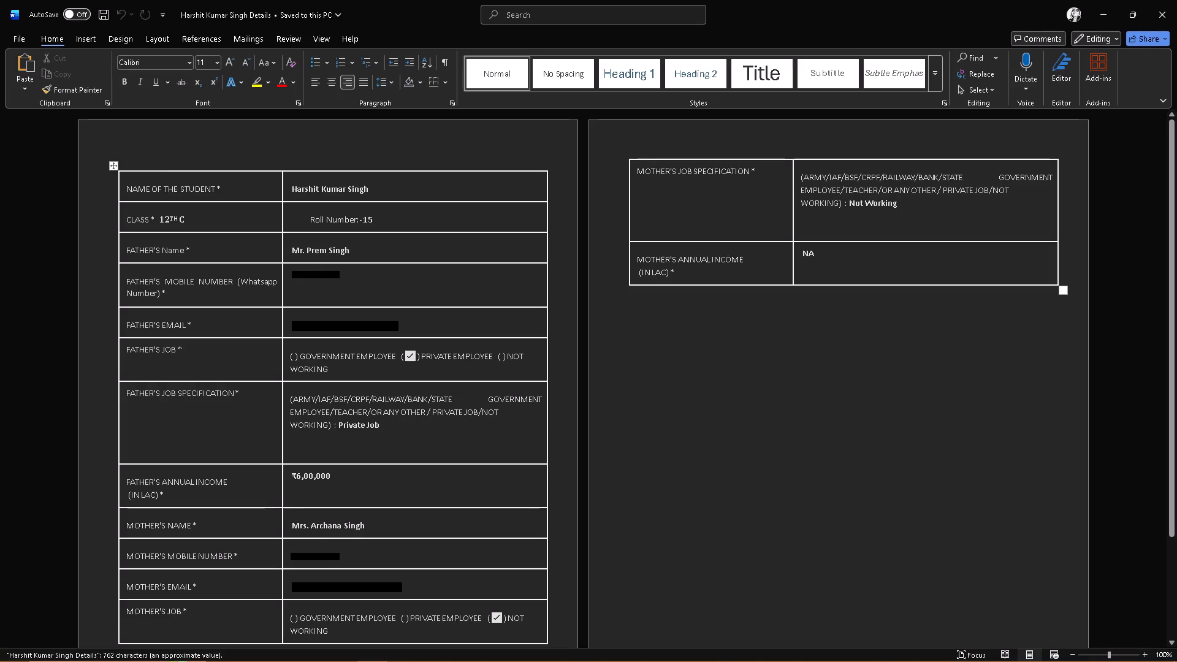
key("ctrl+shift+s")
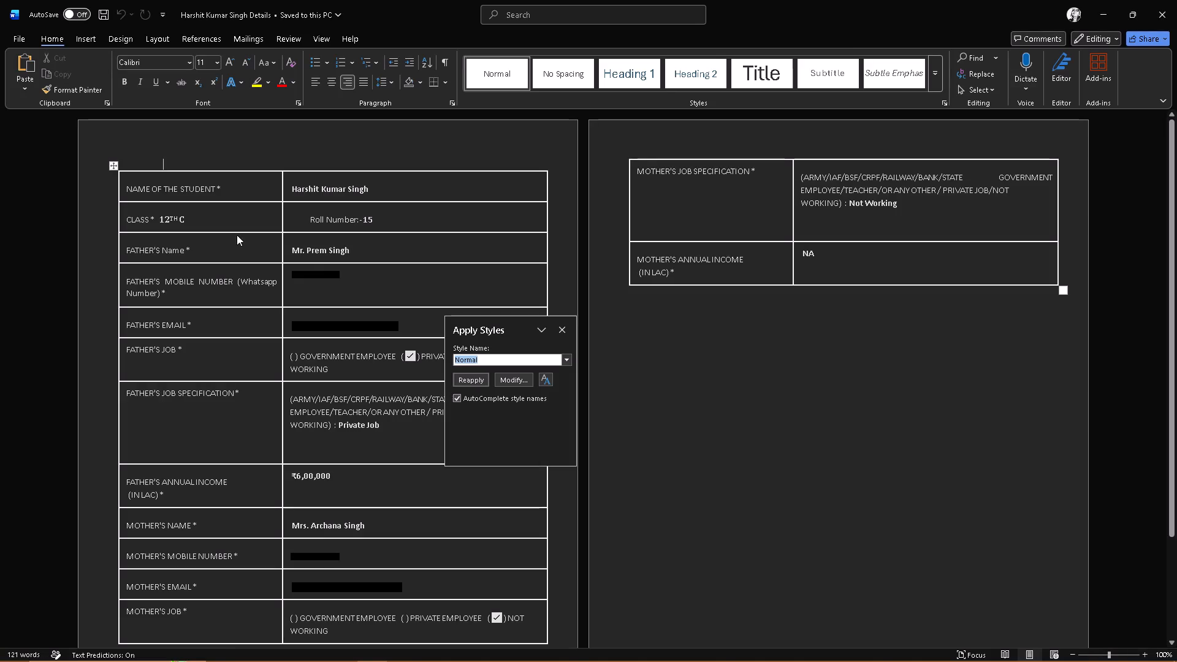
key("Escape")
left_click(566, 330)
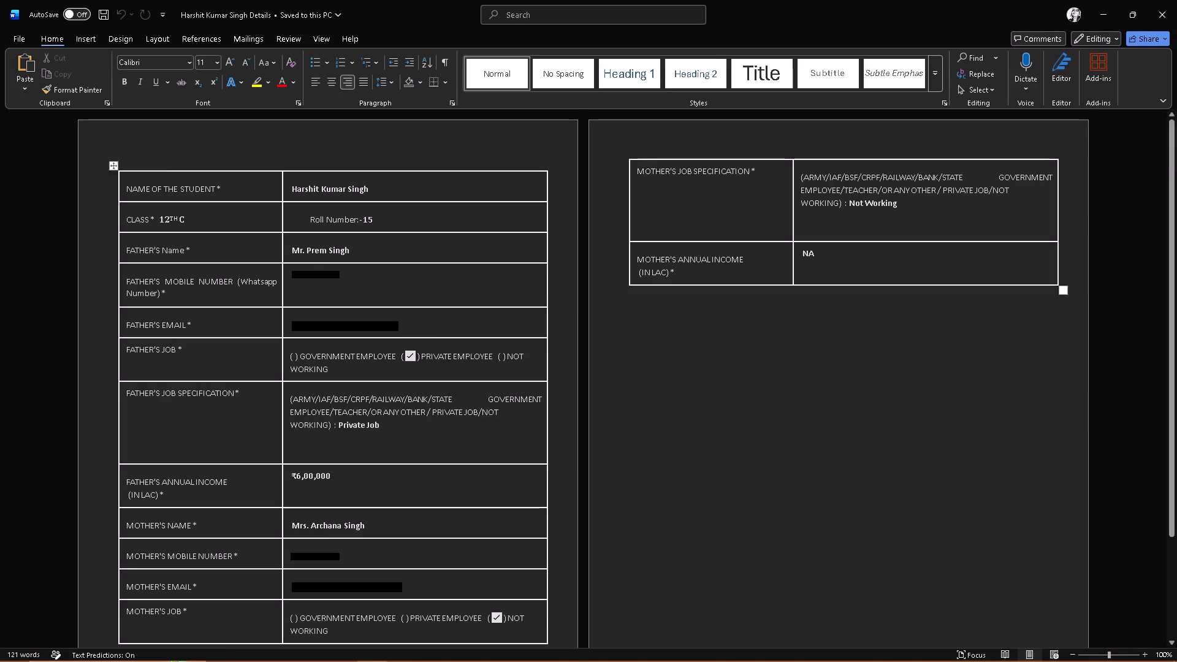
Make the father's email address and the father's mobile number bold in the form.
scroll(402, 268, "down", 6)
scroll(400, 266, "up", 5)
left_click_drag(422, 333, 294, 332)
left_click(304, 308)
left_click_drag(357, 273, 289, 273)
left_click(299, 248)
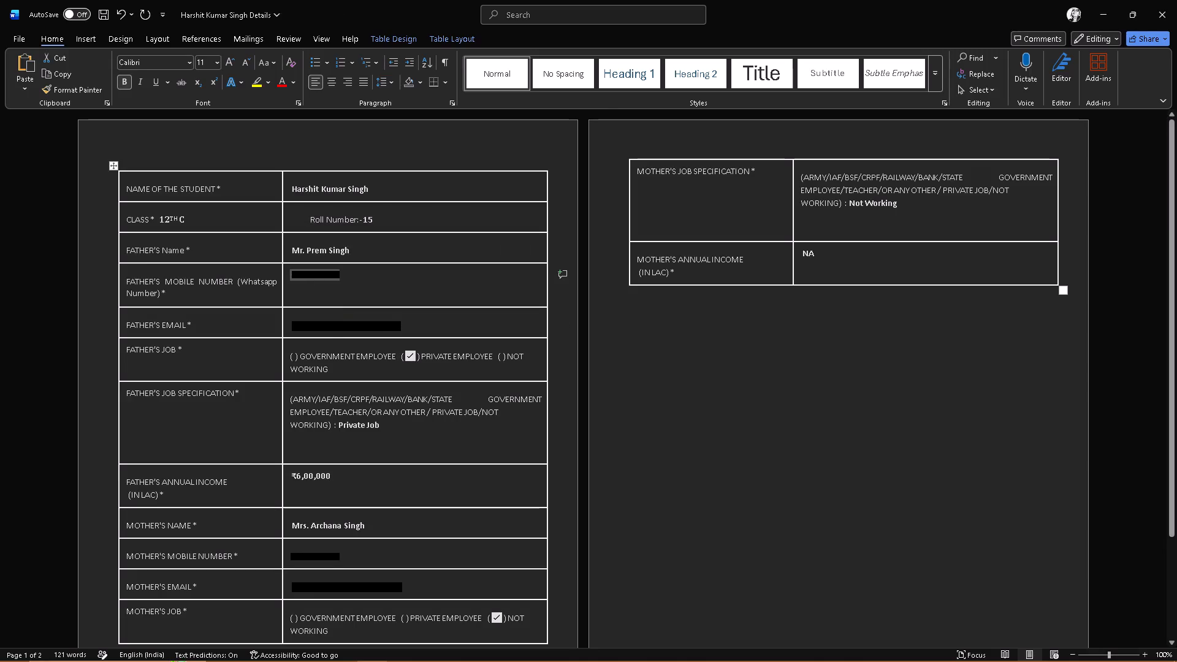
left_click(275, 211)
Save a copy of the form as a PDF in Downloads, keeping the same file name.
left_click(17, 37)
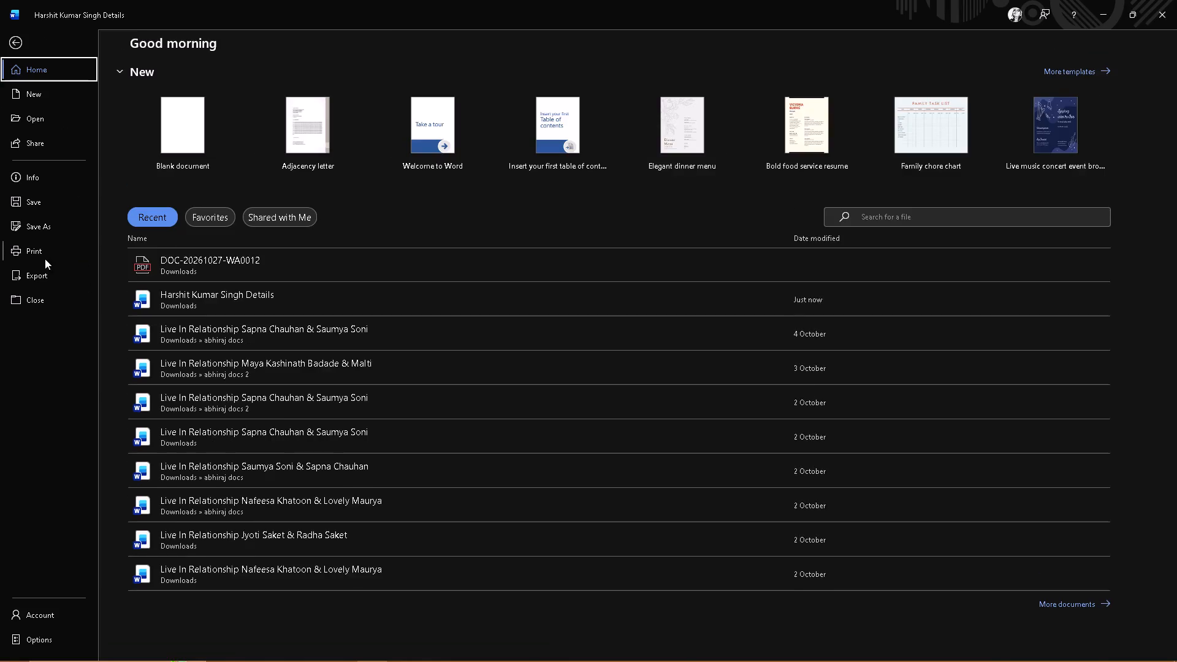
left_click(35, 219)
left_click(476, 111)
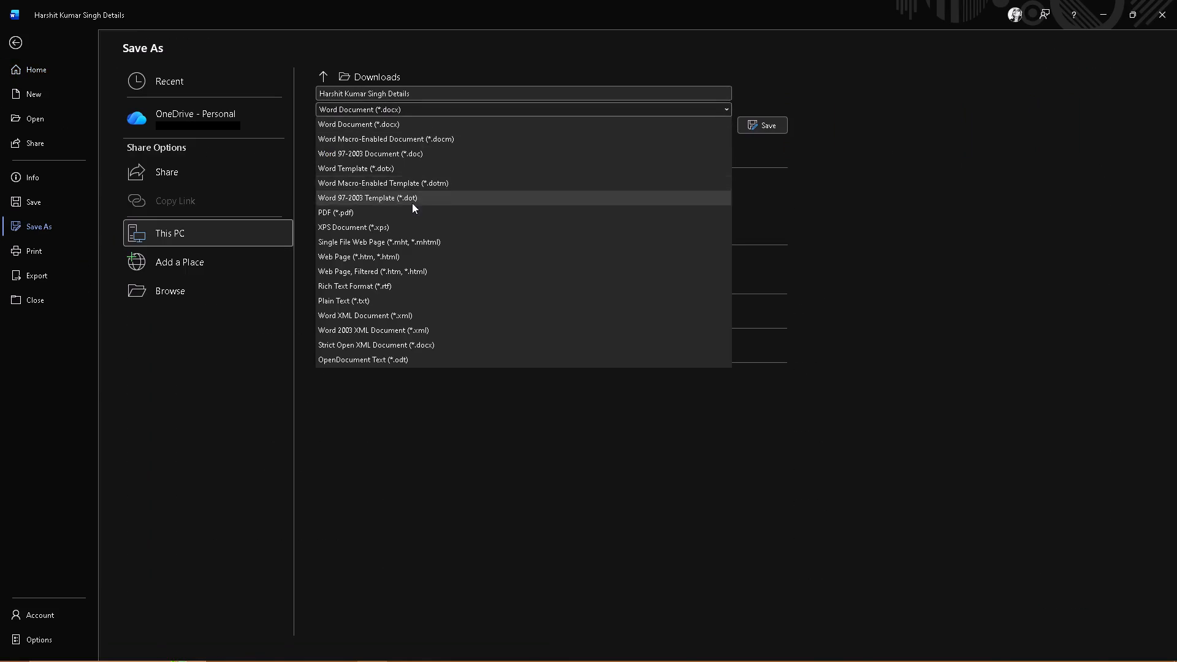
left_click(412, 216)
left_click(768, 124)
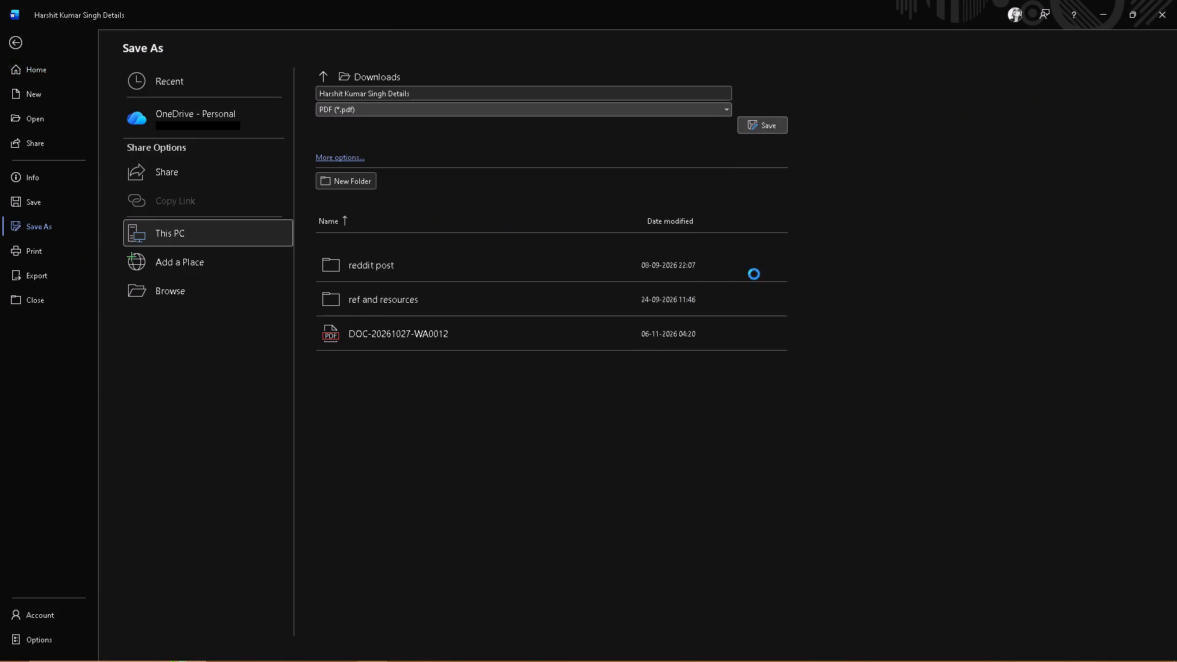
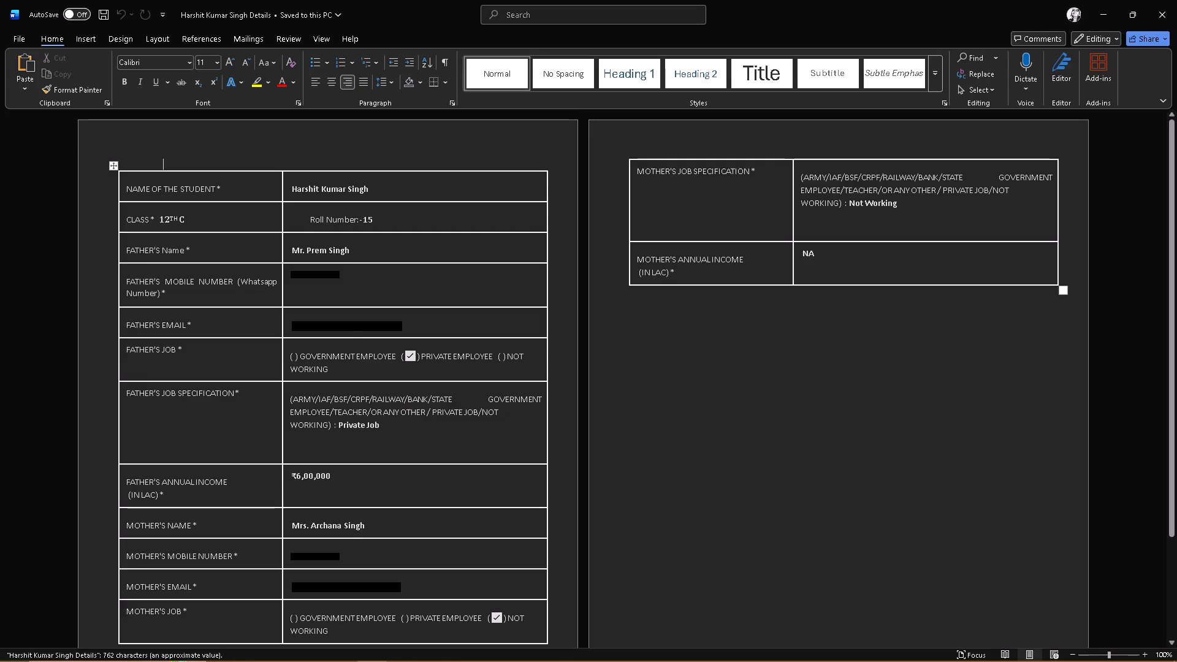
Change the first digit of the father's annual income so it reads ₹3,00,000.
scroll(430, 349, "down", 5)
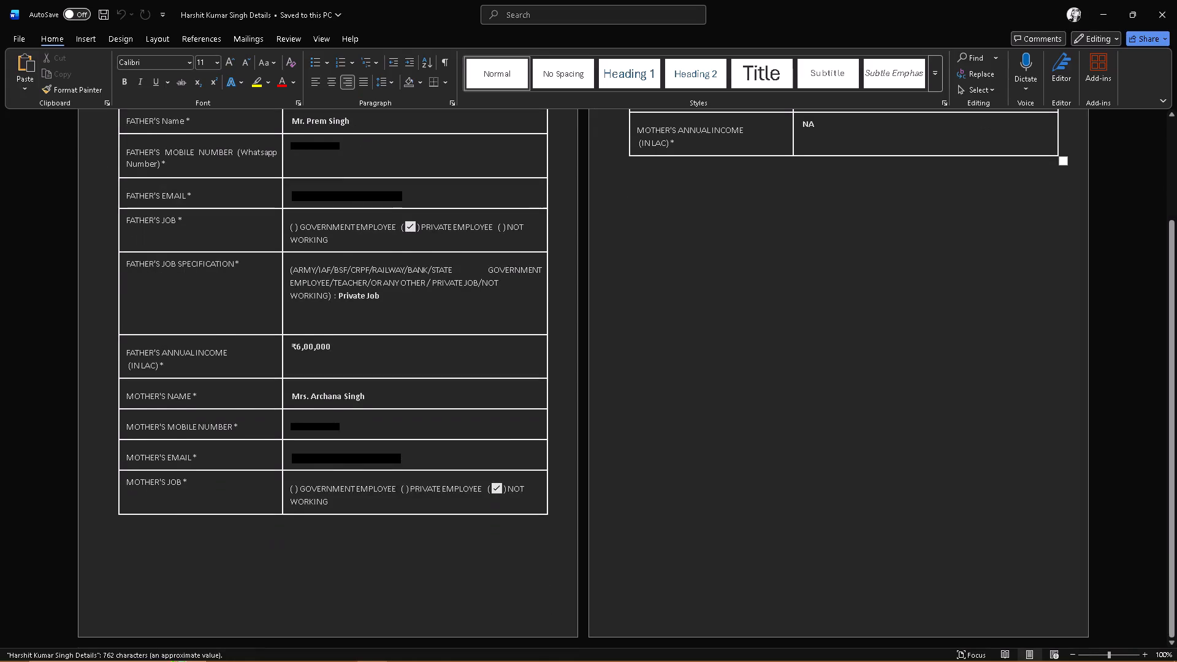
left_click(300, 344)
key("BackSpace")
key("3")
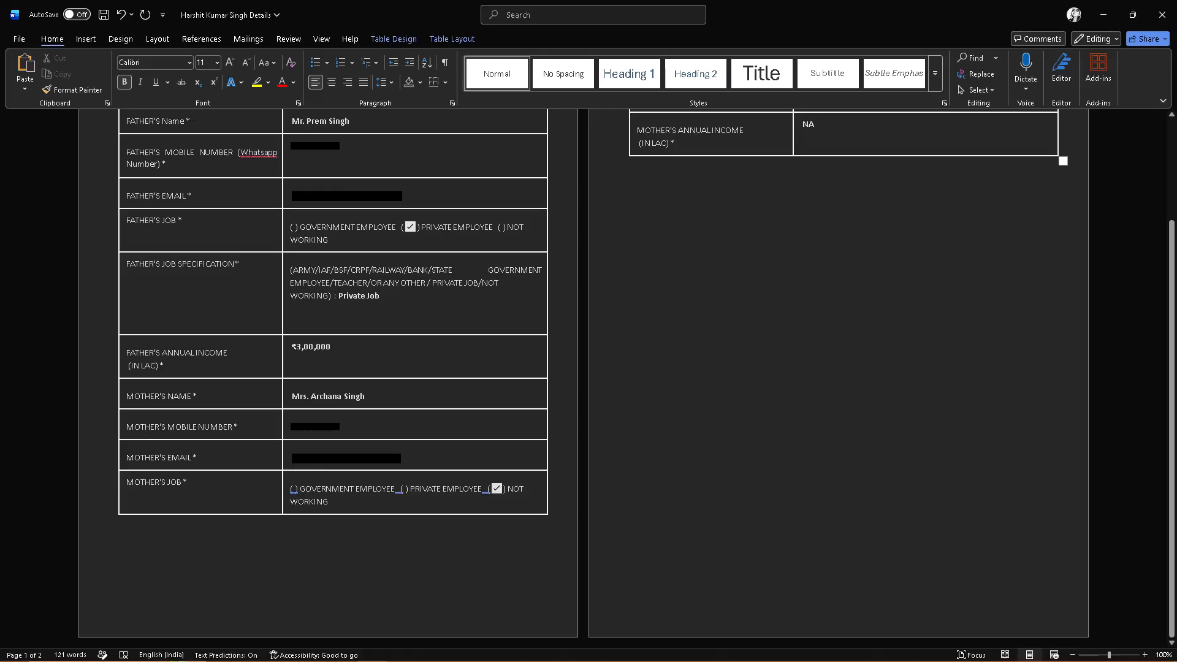
Move the check mark in the mother's job row from Not Working to Private Employee.
left_click(499, 487)
key("shift+Left")
key("ctrl+x")
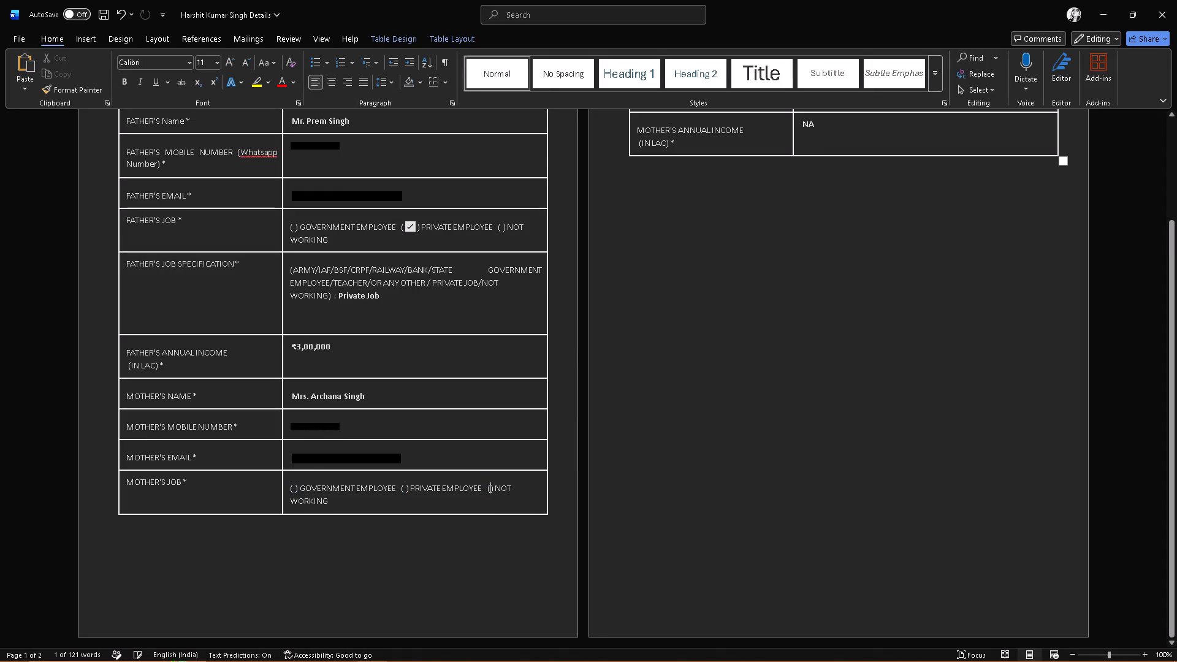
left_click(406, 489)
key("ctrl+v")
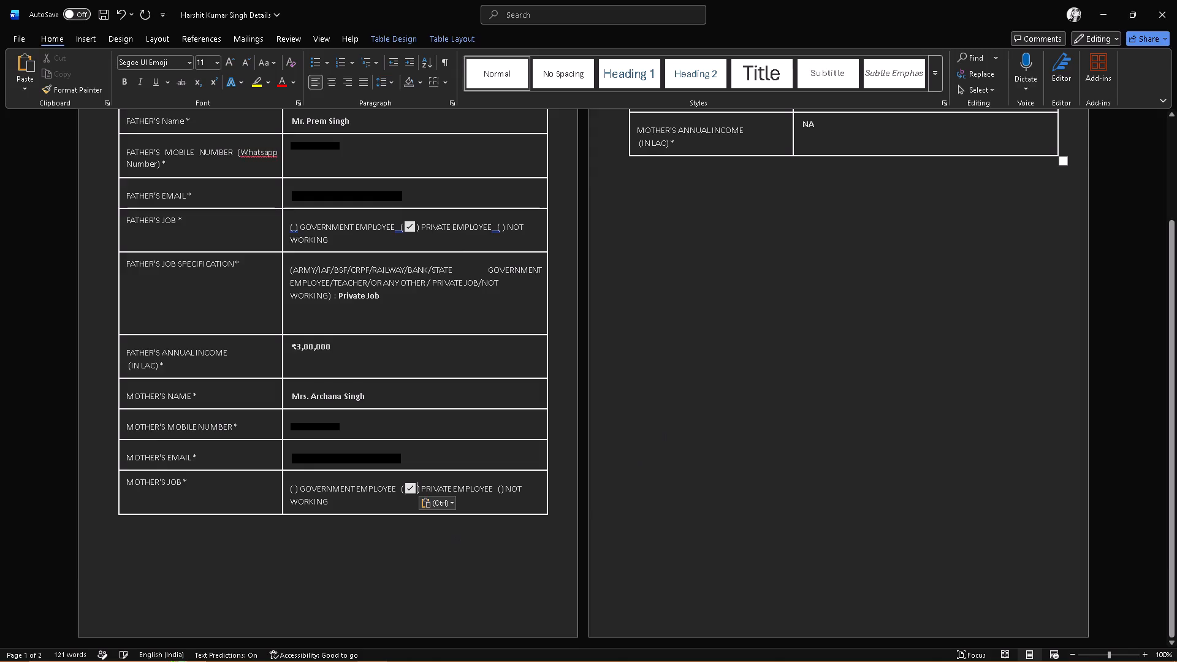
Replace the mother's job specification answer with Private Job.
scroll(907, 197, "up", 5)
left_click_drag(901, 204, 859, 205)
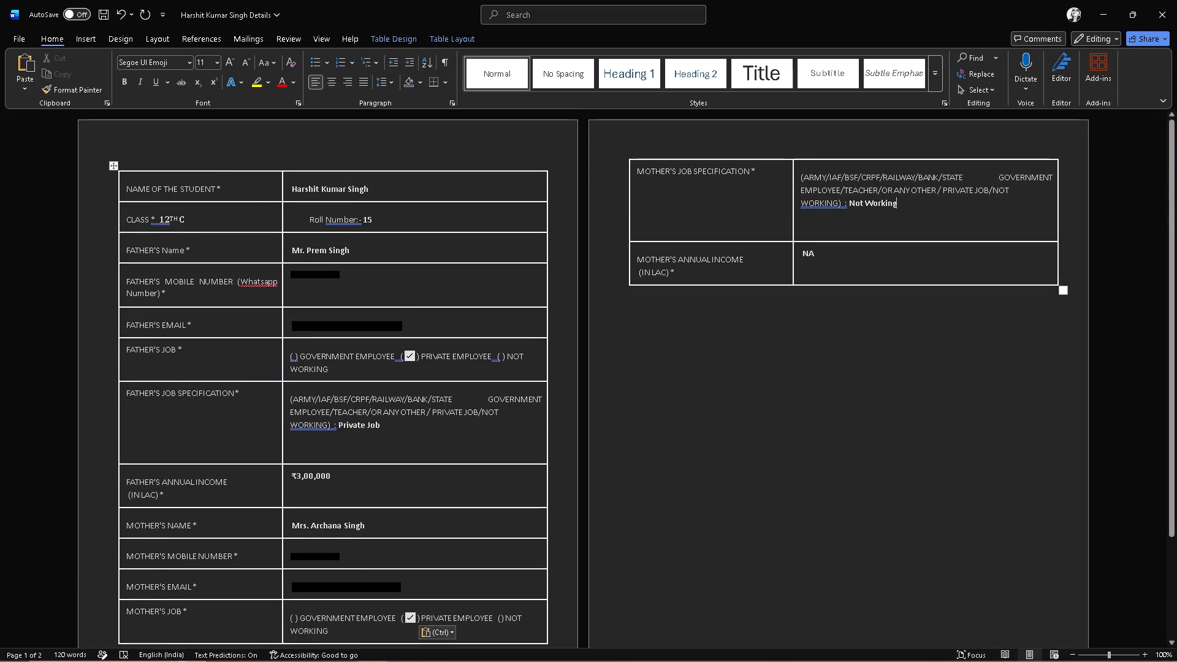
left_click_drag(859, 205, 853, 204)
type("Private Job")
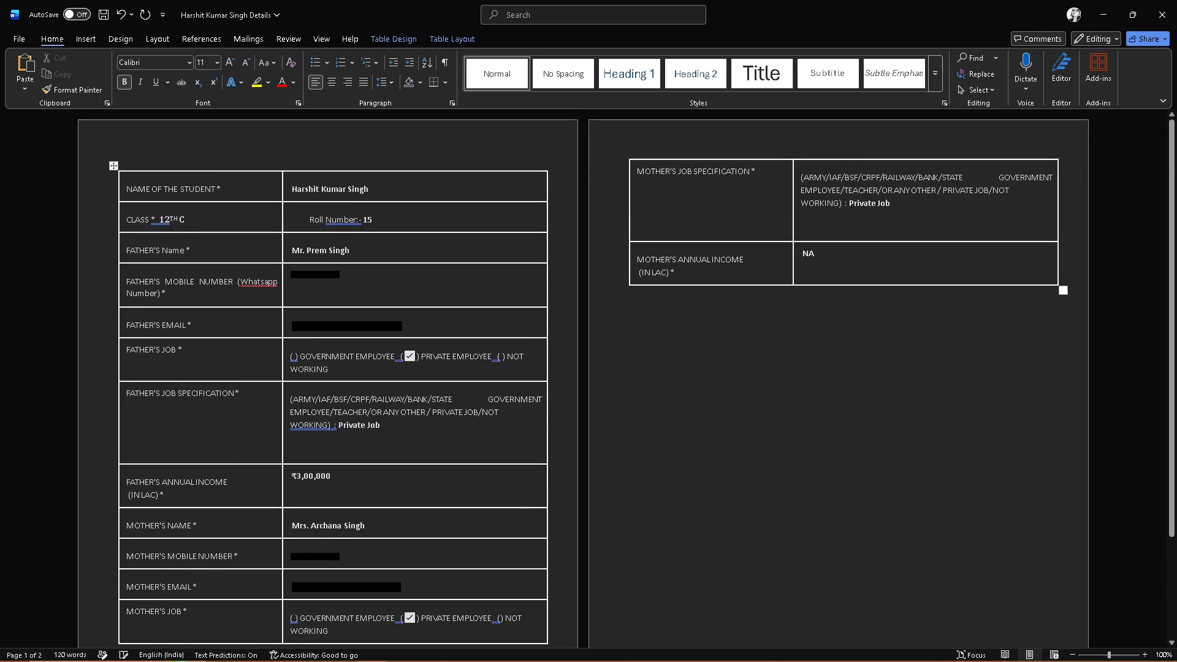
Replace the NA entry for the mother's annual income with 300000.
scroll(443, 304, "down", 3)
double_click(874, 168)
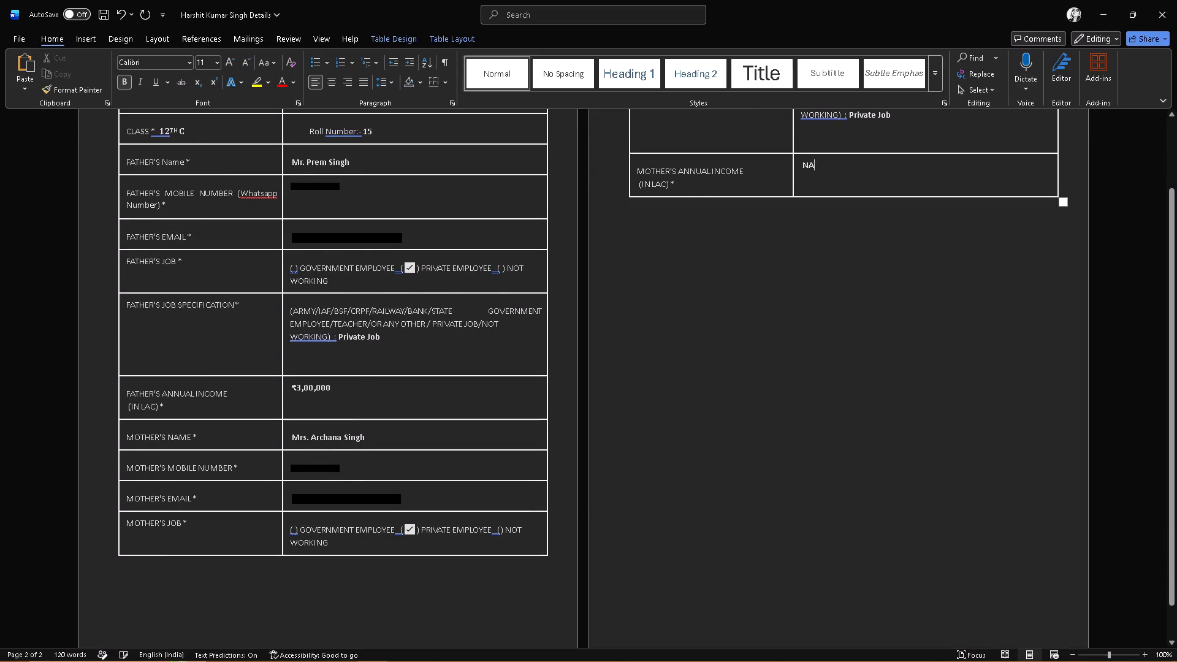
double_click(874, 168)
triple_click(874, 167)
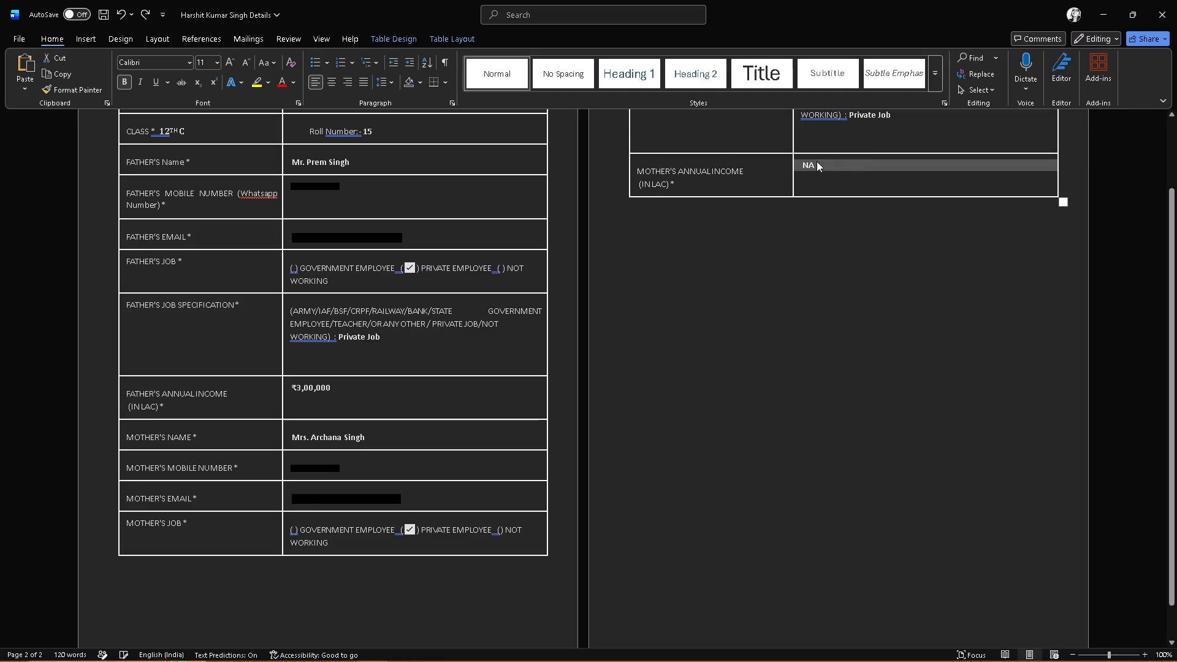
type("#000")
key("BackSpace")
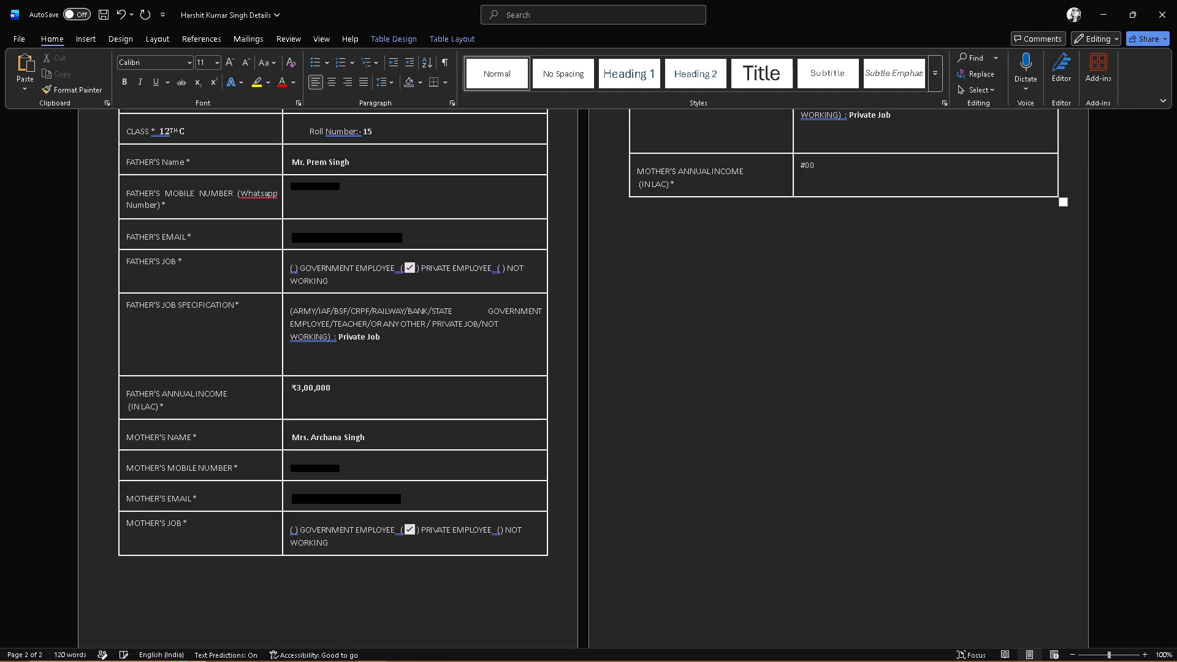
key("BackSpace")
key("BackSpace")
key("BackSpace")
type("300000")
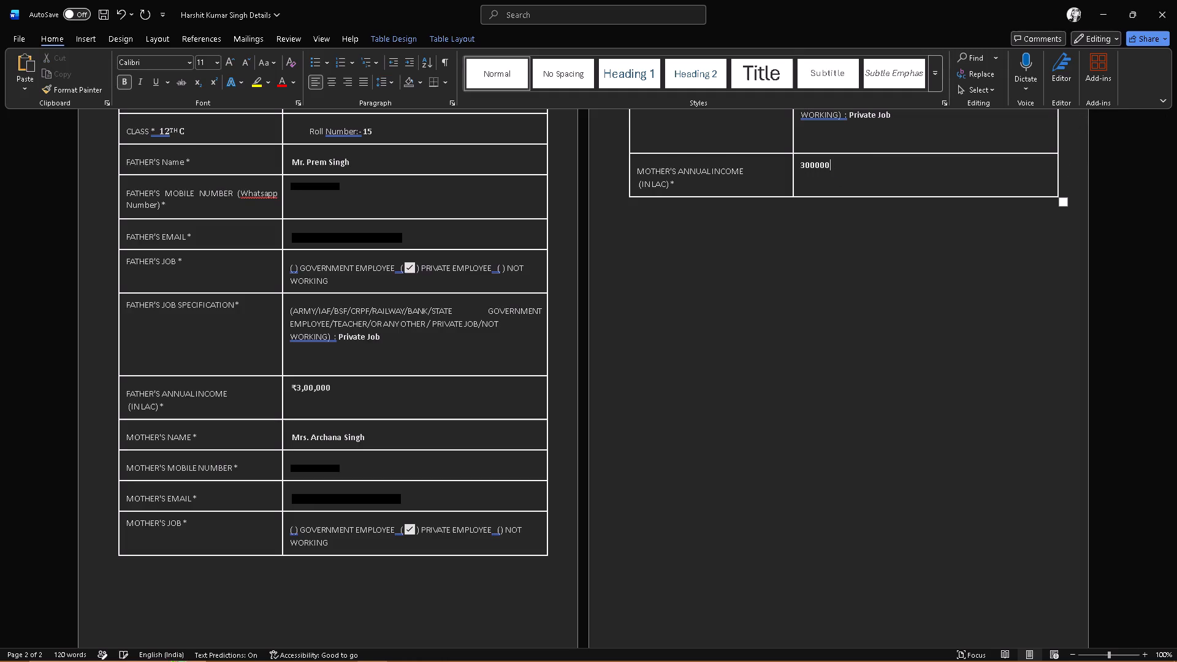
Add comma separators to the mother's annual income as 3,00,000 and place the cursor before its first digit.
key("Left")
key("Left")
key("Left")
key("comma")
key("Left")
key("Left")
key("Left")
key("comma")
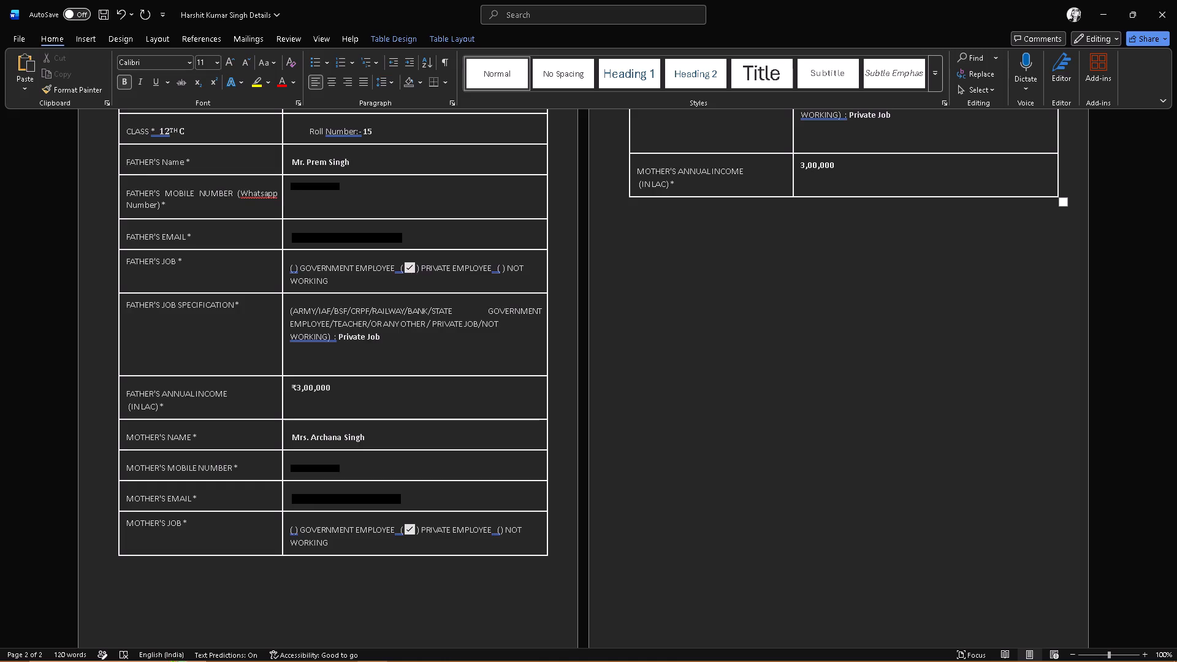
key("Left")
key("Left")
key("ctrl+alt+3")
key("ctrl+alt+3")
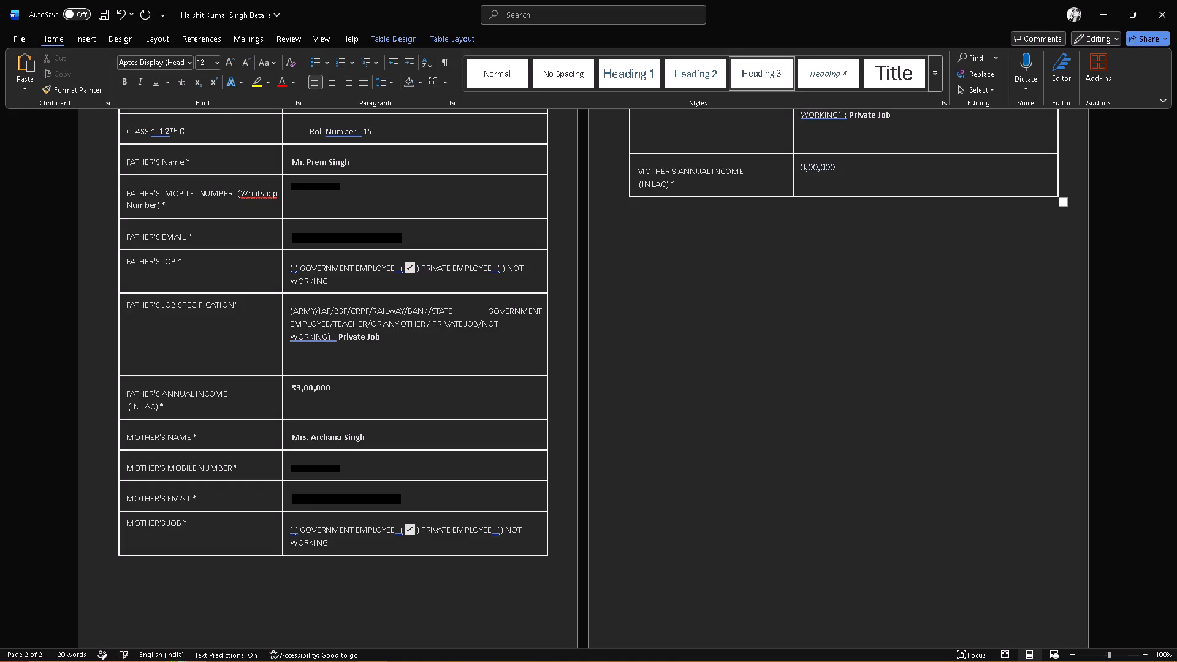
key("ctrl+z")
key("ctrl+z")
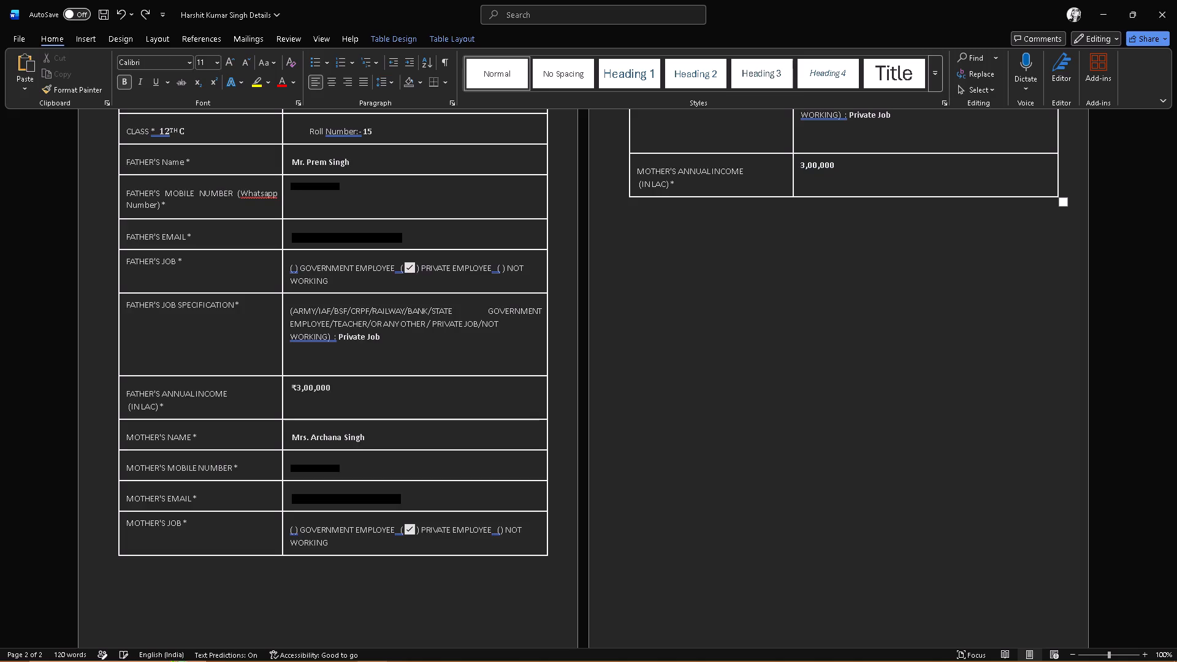
Insert the ₹ symbol in front of the mother's annual income amount.
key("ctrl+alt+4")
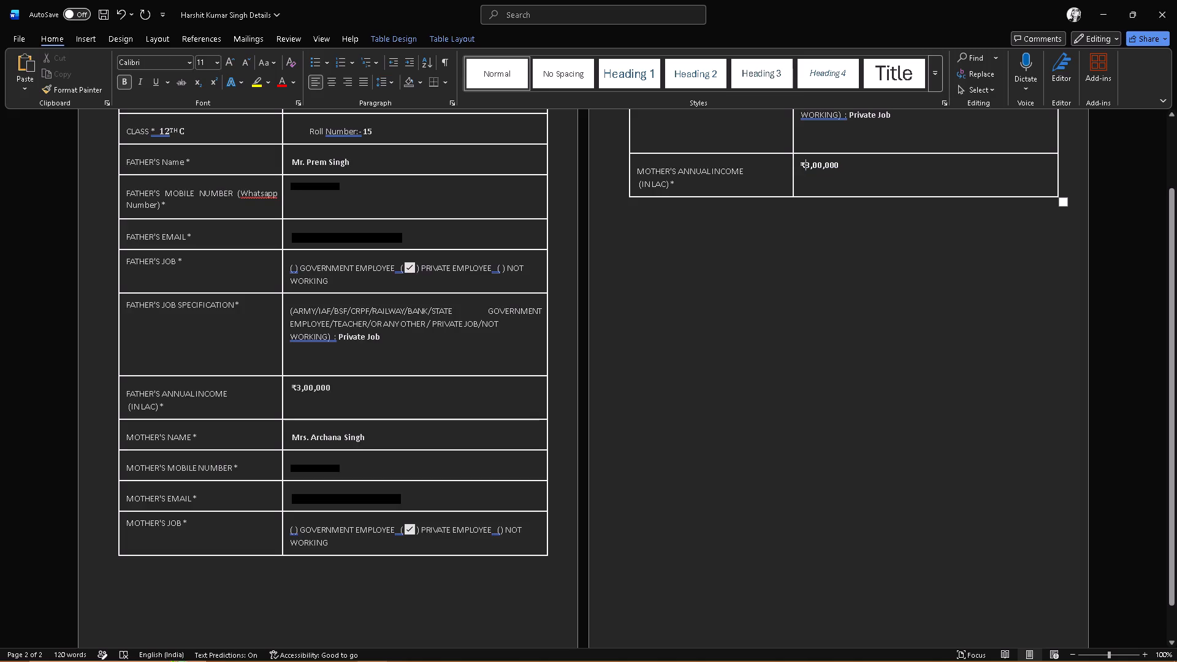
left_click(811, 265)
scroll(811, 257, "up", 6)
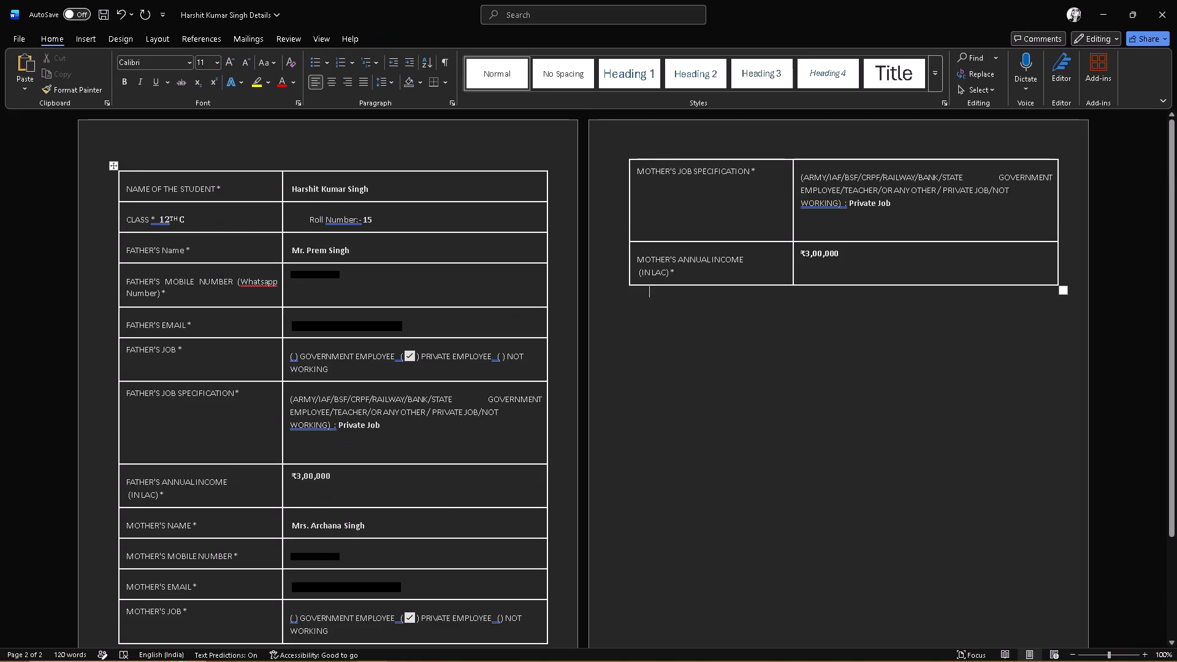
Save the updated form under its existing file name.
key("ctrl+s")
Open the file management view for the updated form.
left_click(26, 37)
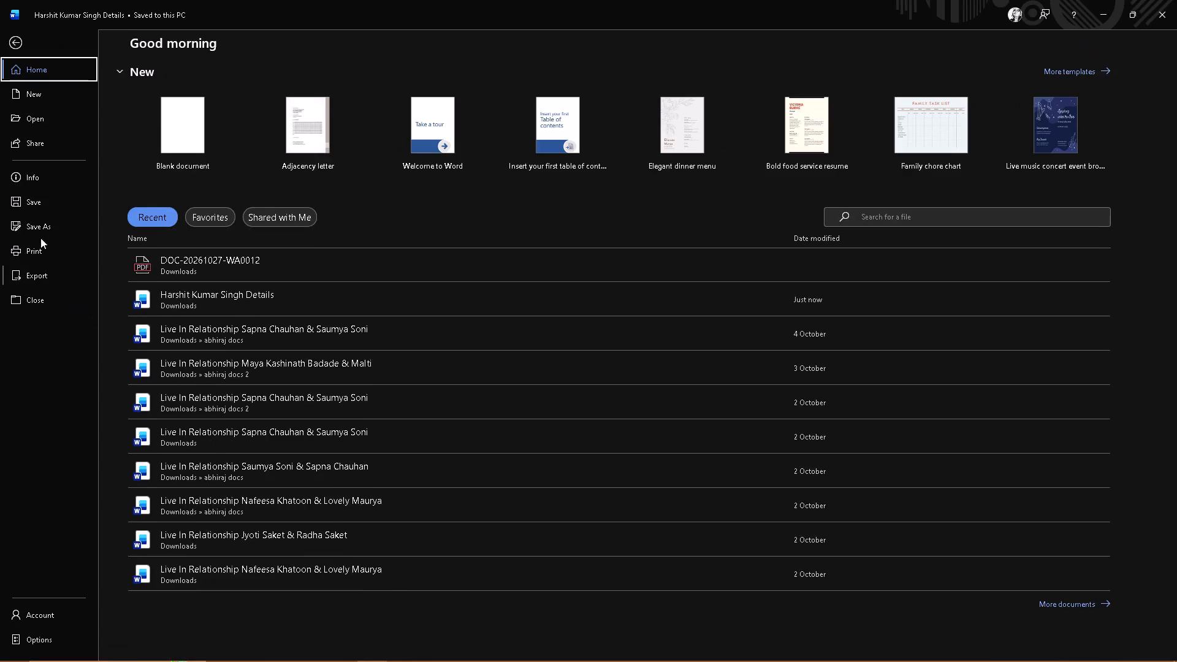
Save a copy of the completed form as a PDF in Downloads, keeping the existing file name.
left_click(43, 226)
left_click(495, 104)
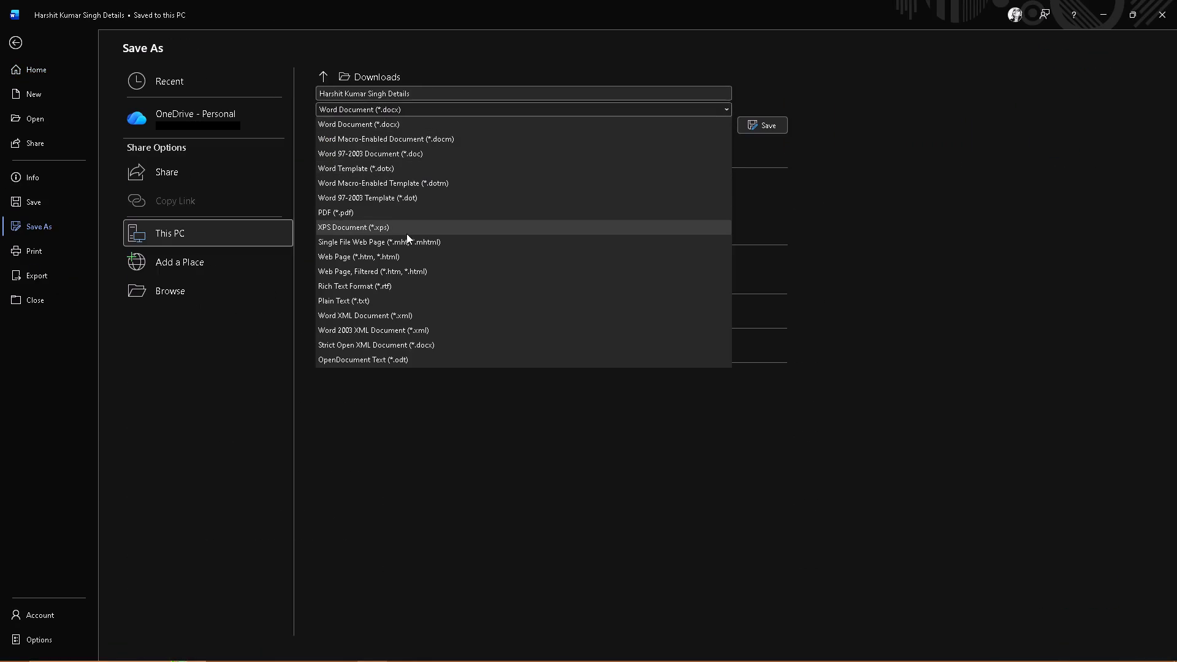
left_click(403, 216)
left_click(788, 126)
left_click(775, 127)
left_click(627, 366)
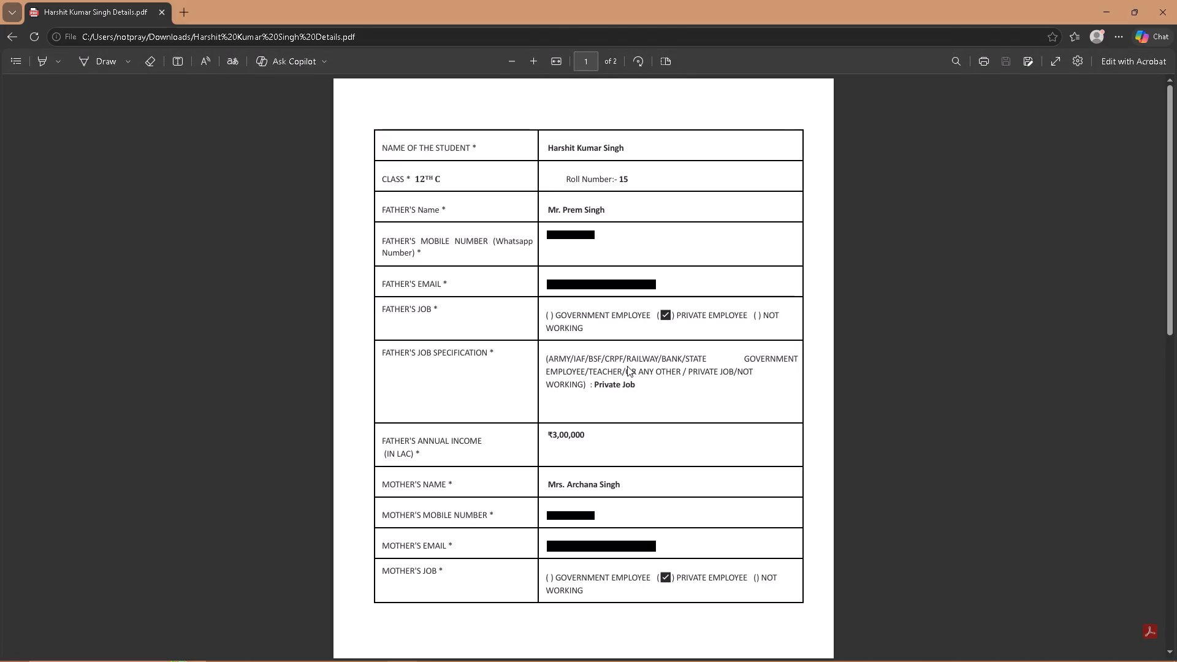
Review both pages of the exported PDF in Microsoft Edge, then close it.
scroll(766, 262, "down", 8)
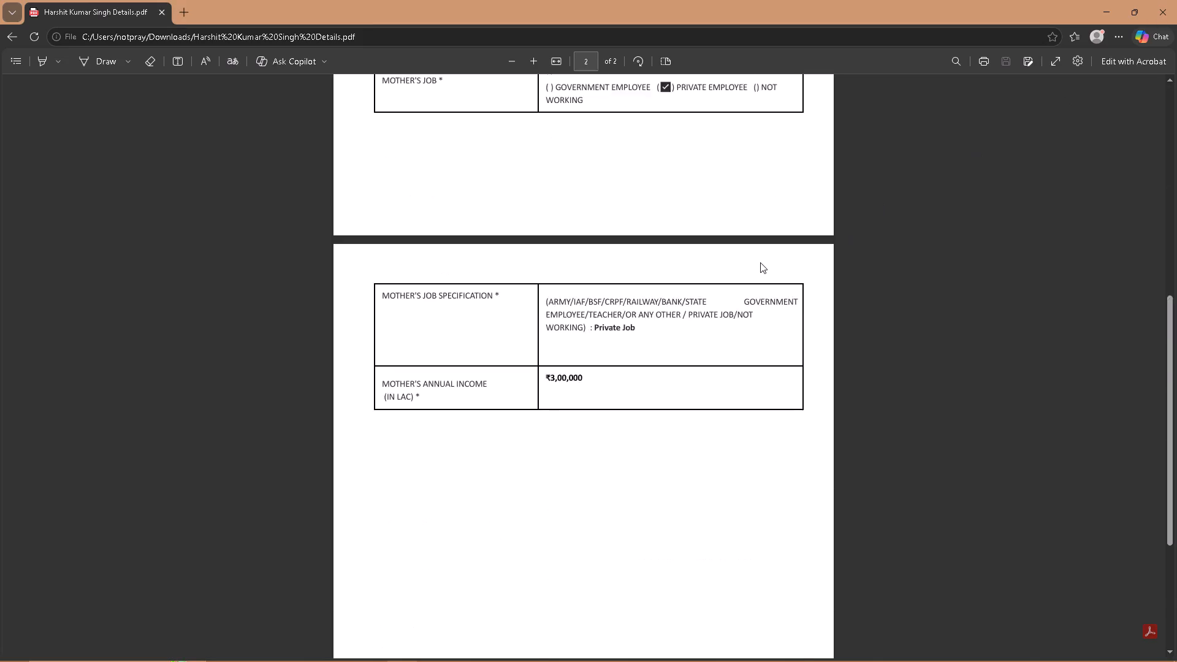
scroll(760, 262, "down", 5)
scroll(760, 262, "up", 4)
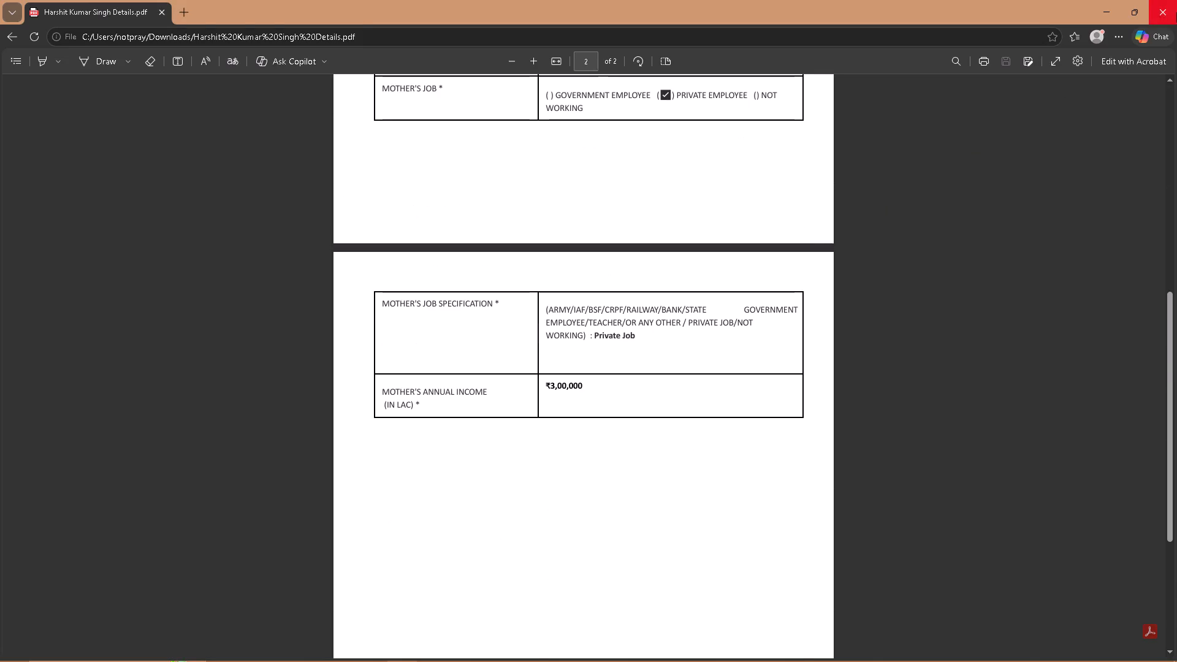
left_click(1176, 12)
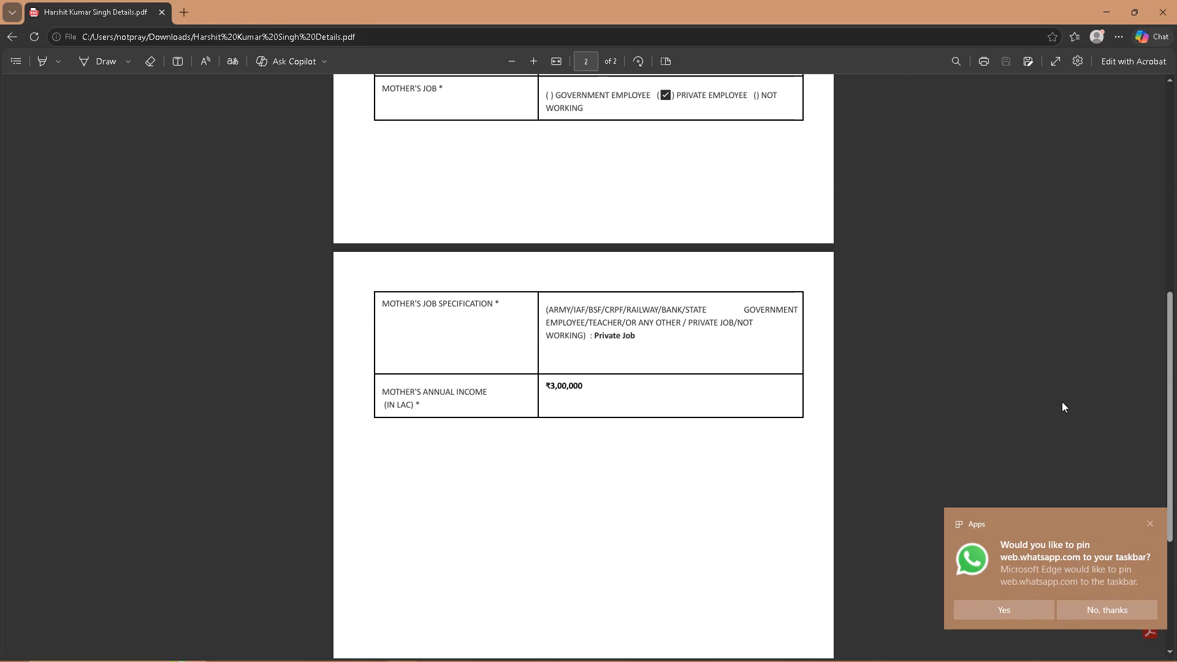
Decline the offer to pin web.whatsapp.com to the taskbar.
left_click(1118, 611)
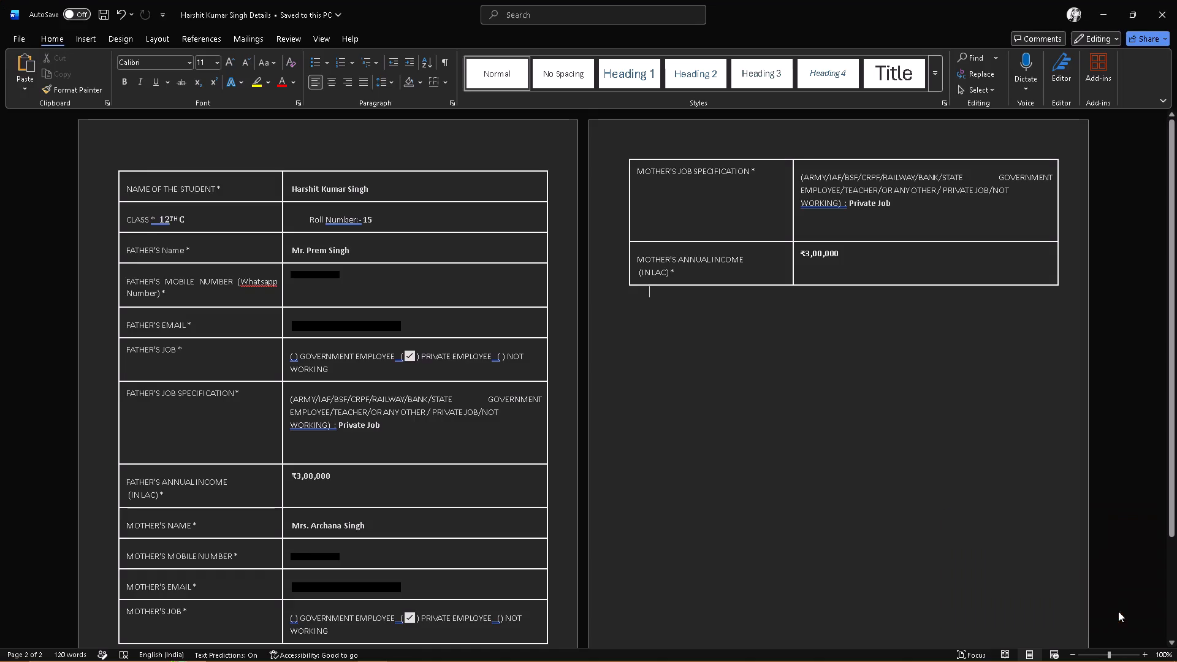